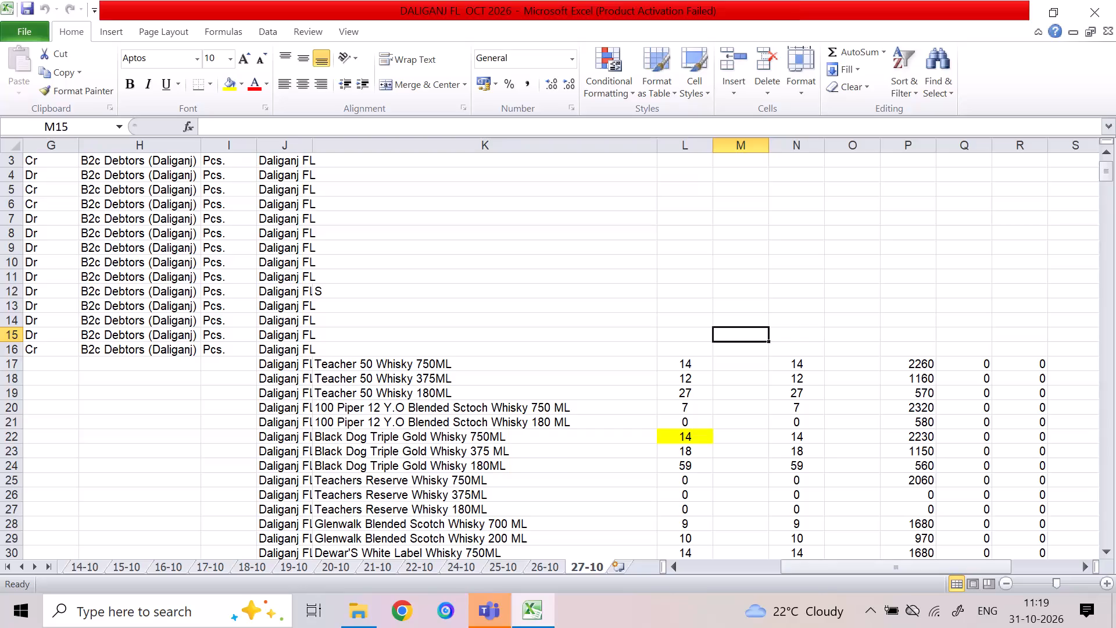
# Save the DALIGANJ FL OCT 2026 workbook.
pyautogui.click(756, 353)
pyautogui.hotkey('ctrl', 's')
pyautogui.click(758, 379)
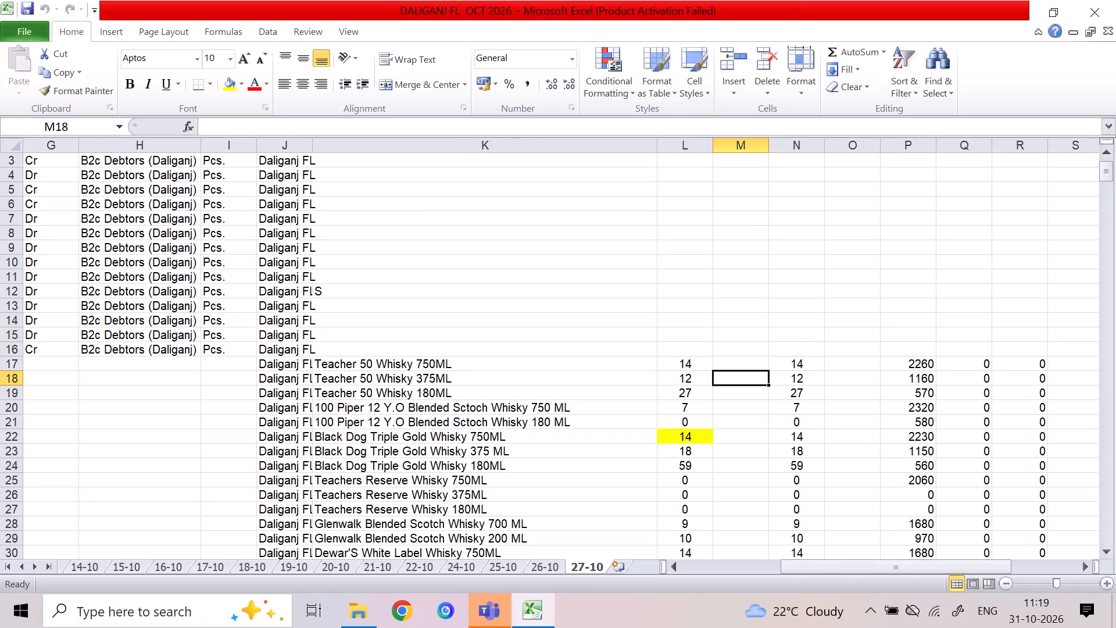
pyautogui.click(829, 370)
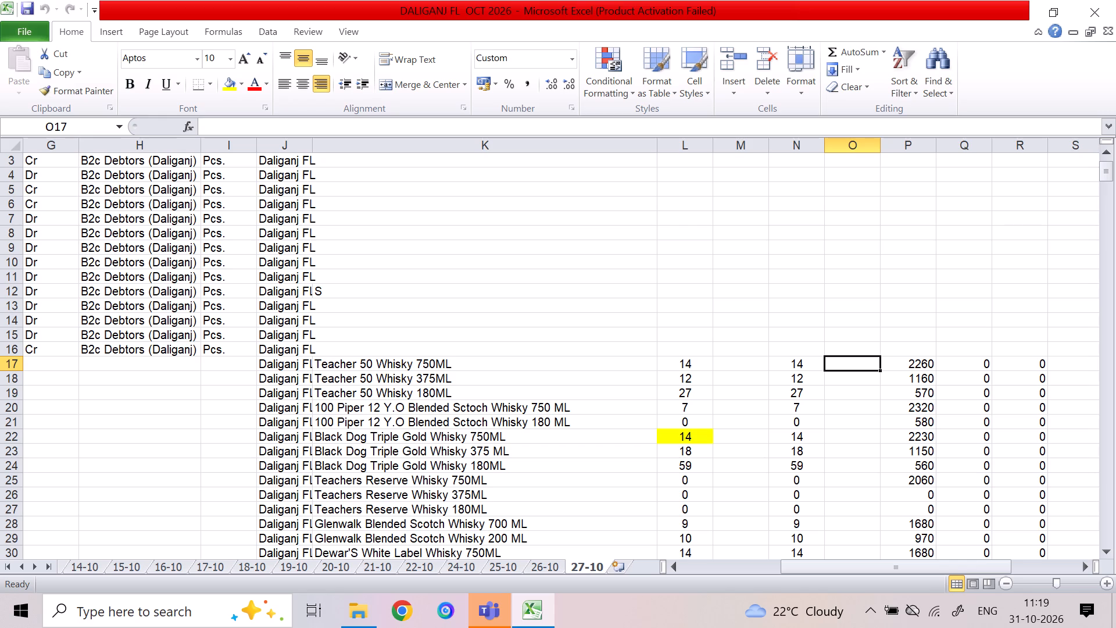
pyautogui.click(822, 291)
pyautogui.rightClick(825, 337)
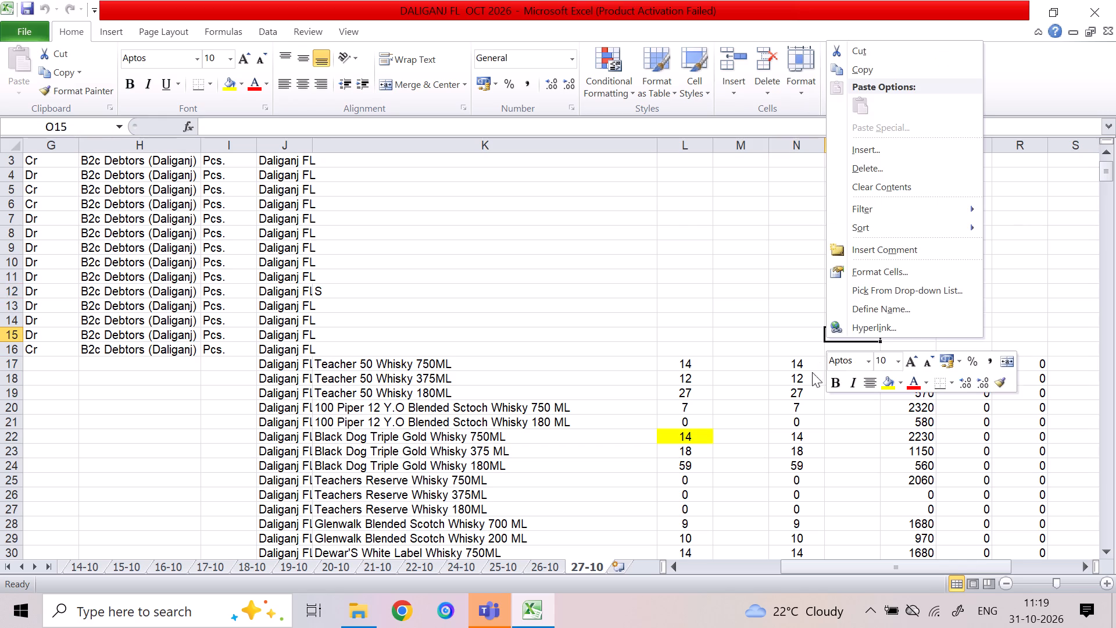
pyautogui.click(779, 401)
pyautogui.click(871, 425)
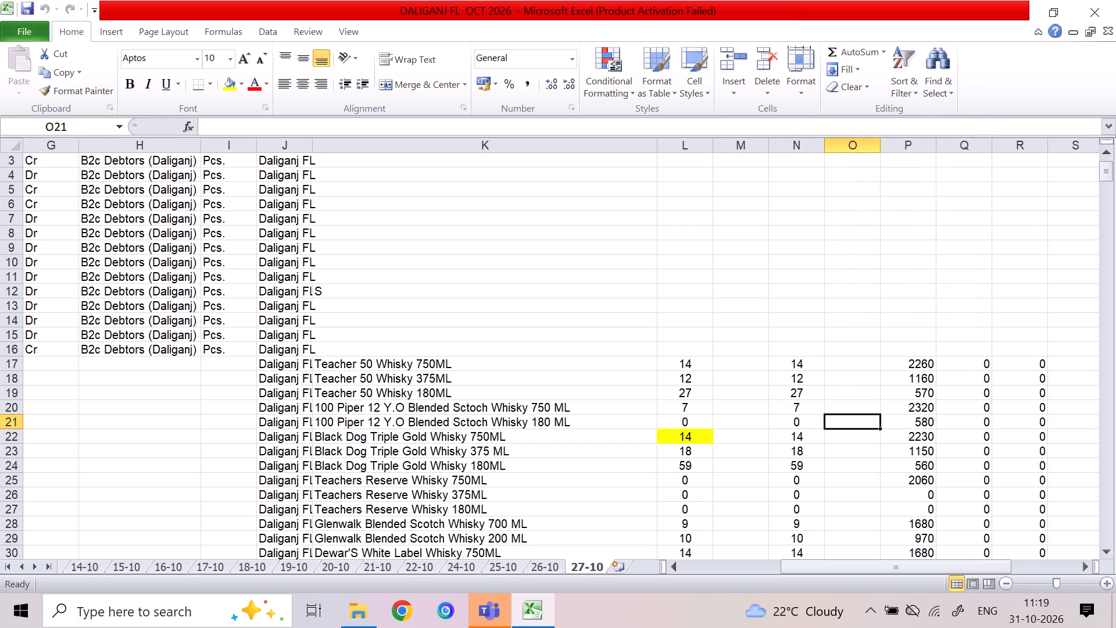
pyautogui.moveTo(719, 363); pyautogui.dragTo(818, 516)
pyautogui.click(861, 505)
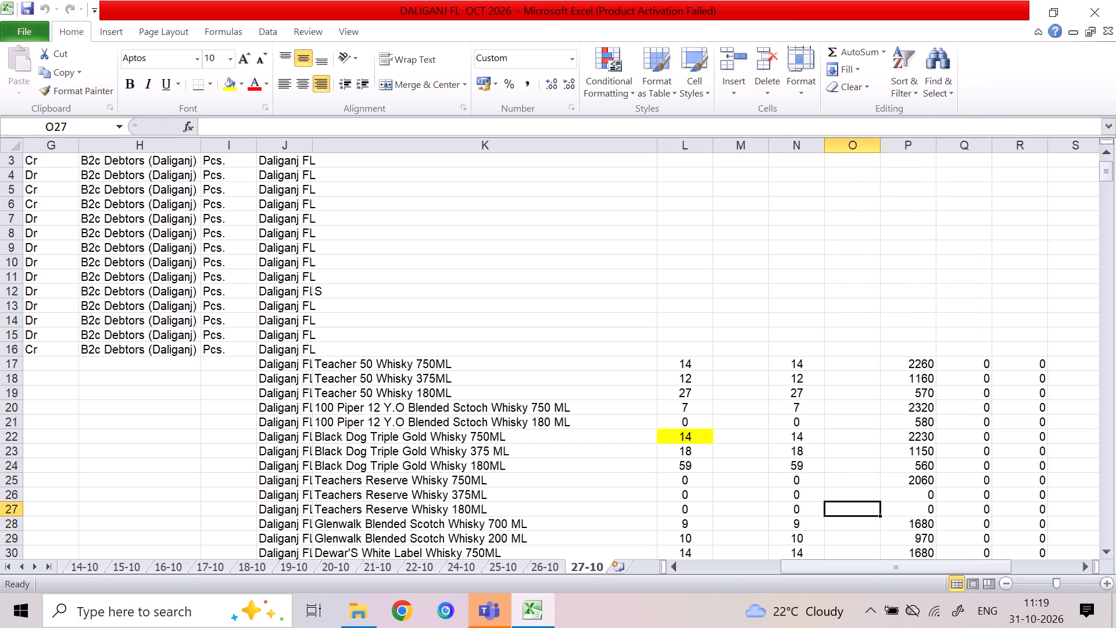
# Save the workbook again before entering quantities on sheet 27-10.
pyautogui.hotkey('ctrl', 's')
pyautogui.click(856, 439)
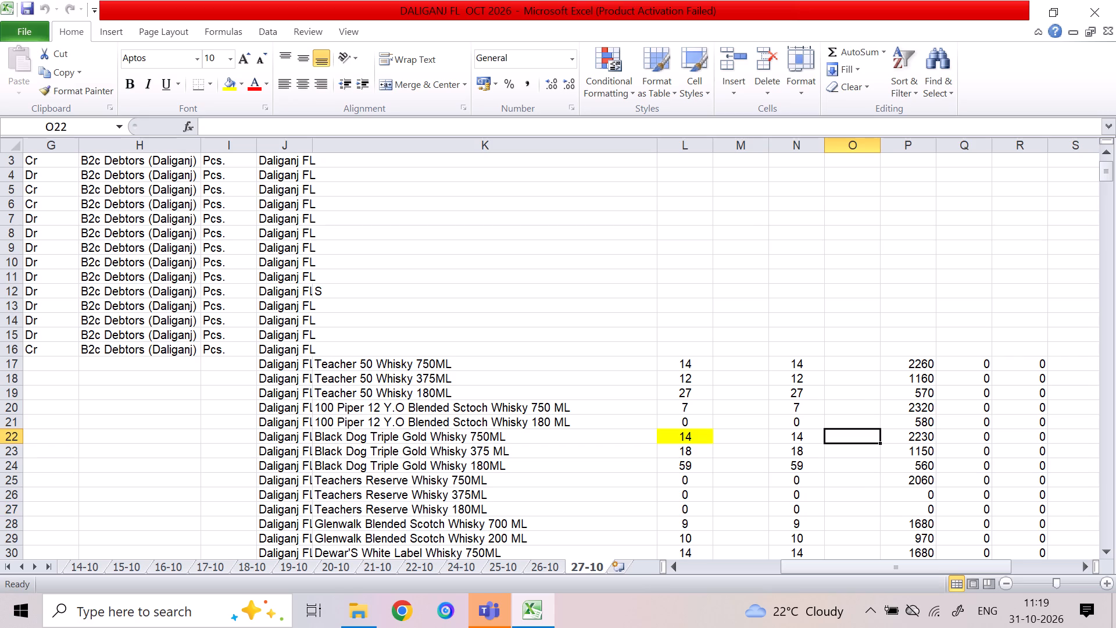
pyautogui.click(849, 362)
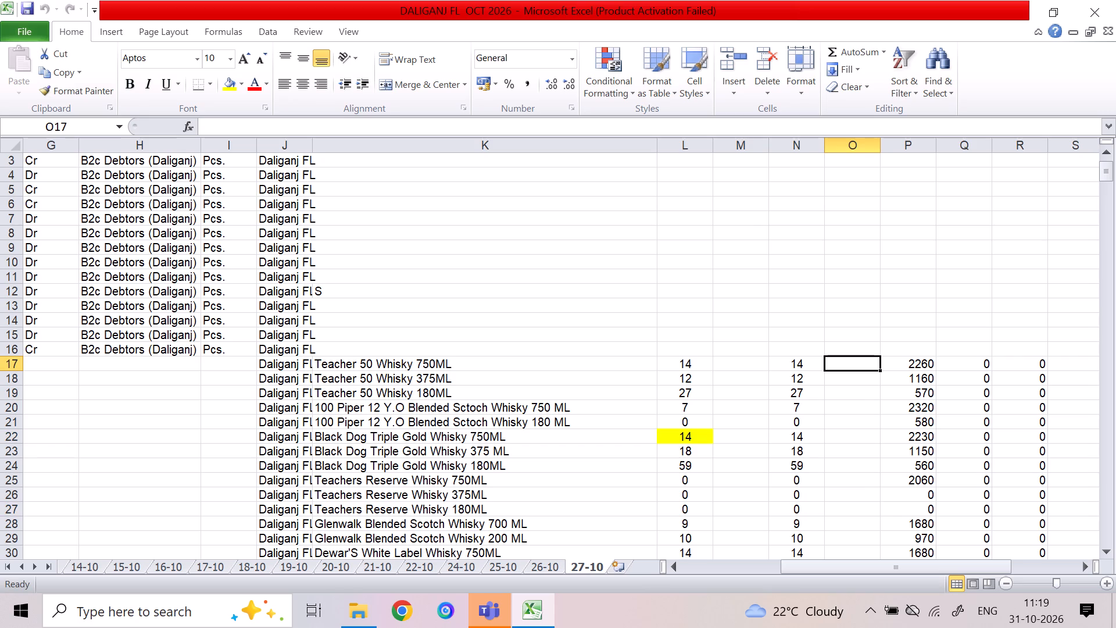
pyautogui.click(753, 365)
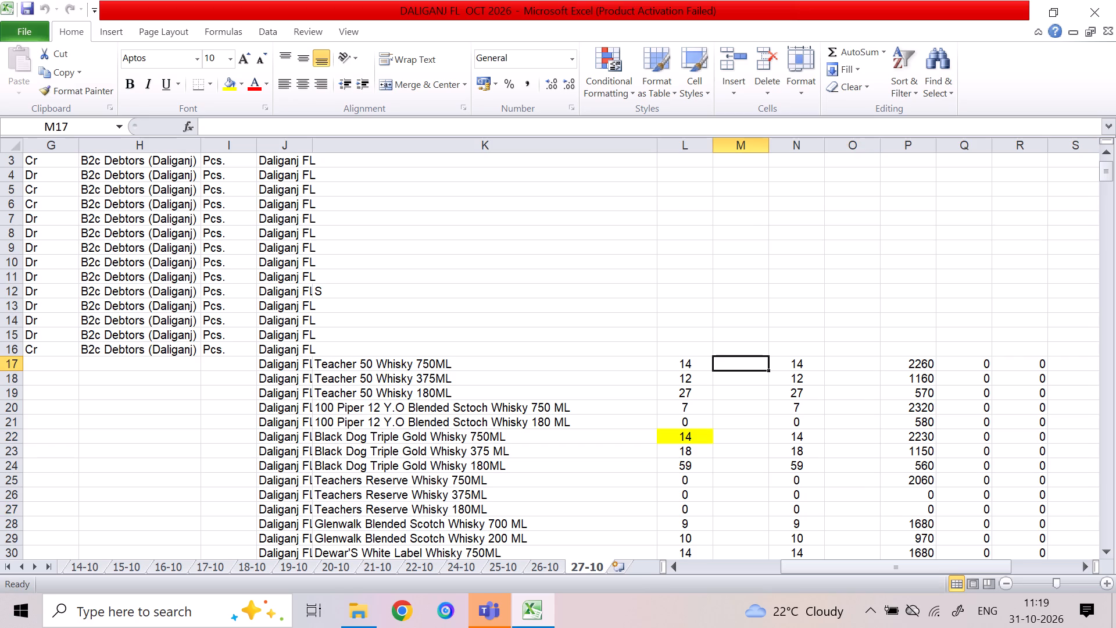
# On sheet 27-10, enter quantity 1 in column O for 100 Piper 12 Y.O Blended Scotch Whisky 750 ML (O20).
pyautogui.click(858, 361)
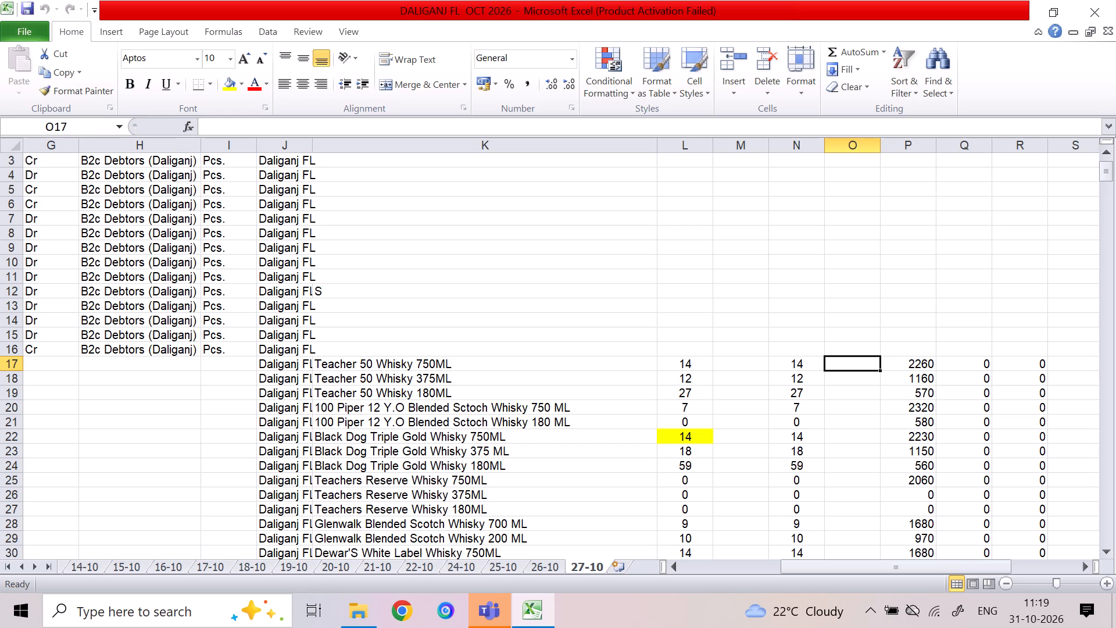
pyautogui.press('Down')
pyautogui.press('Down')
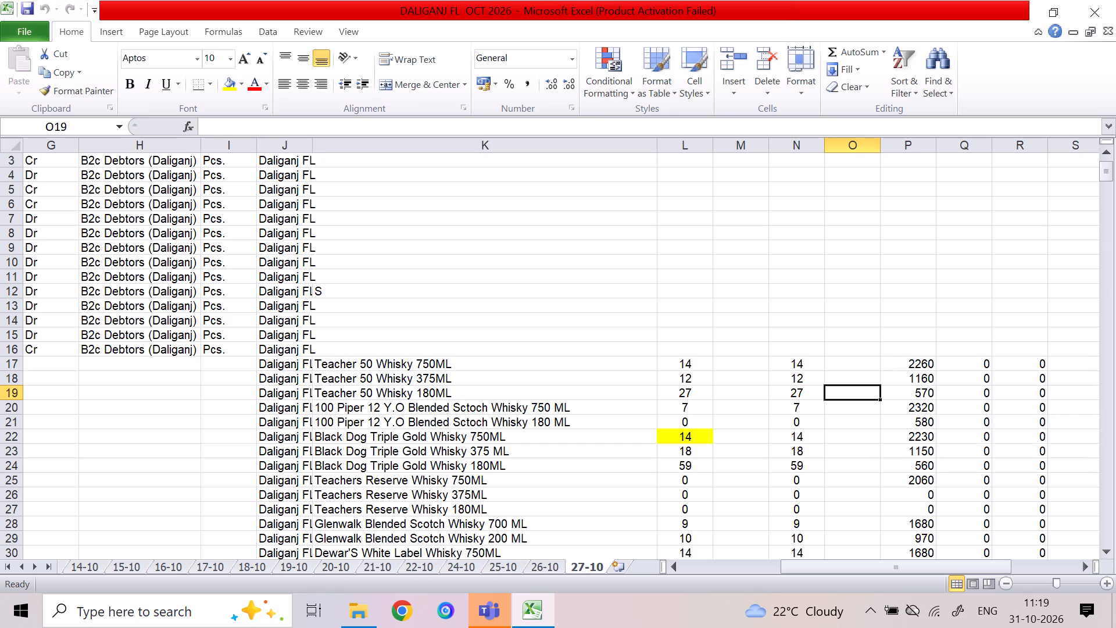
pyautogui.press('Down')
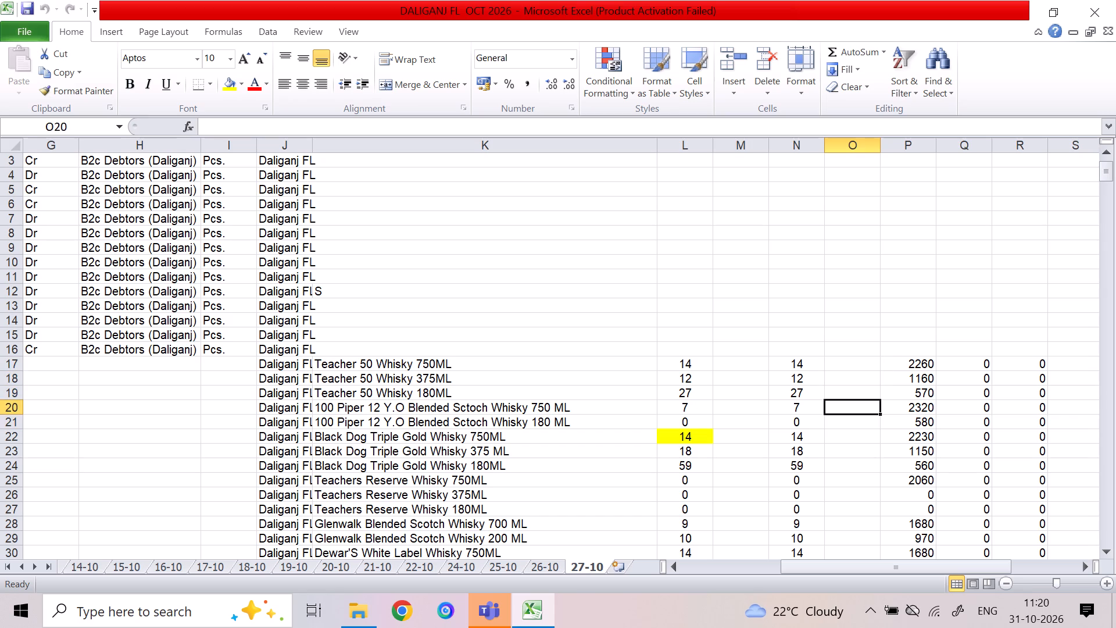
pyautogui.press('1')
pyautogui.press('Down')
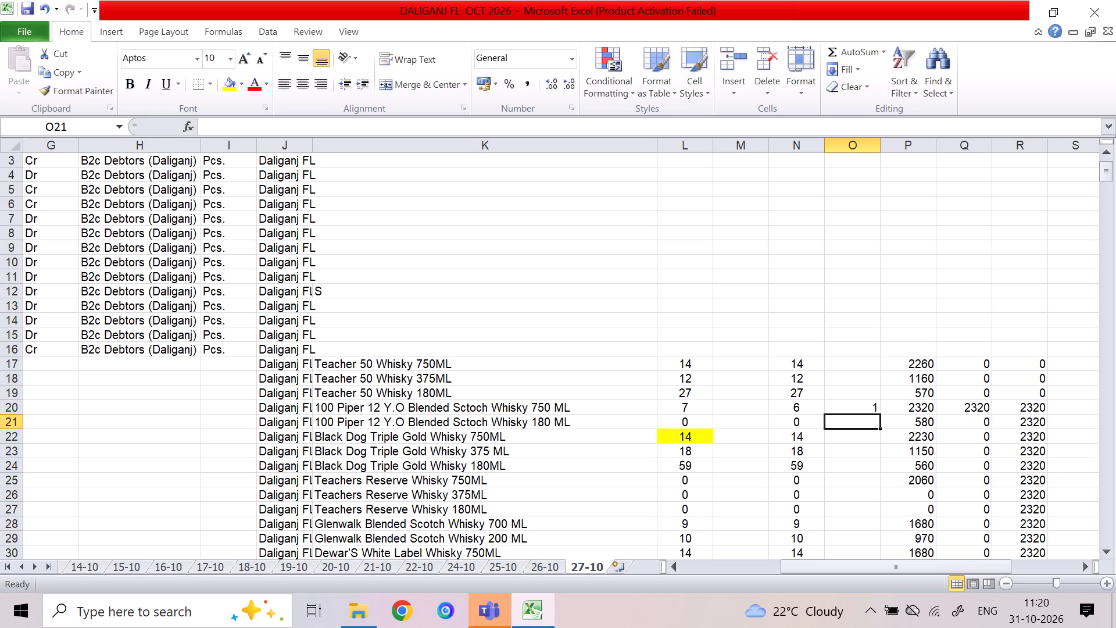
# Enter quantity 5 in column O for Black & White Celebration Edition Blended Scotch Whisky 90ML (O42).
pyautogui.press('Down')
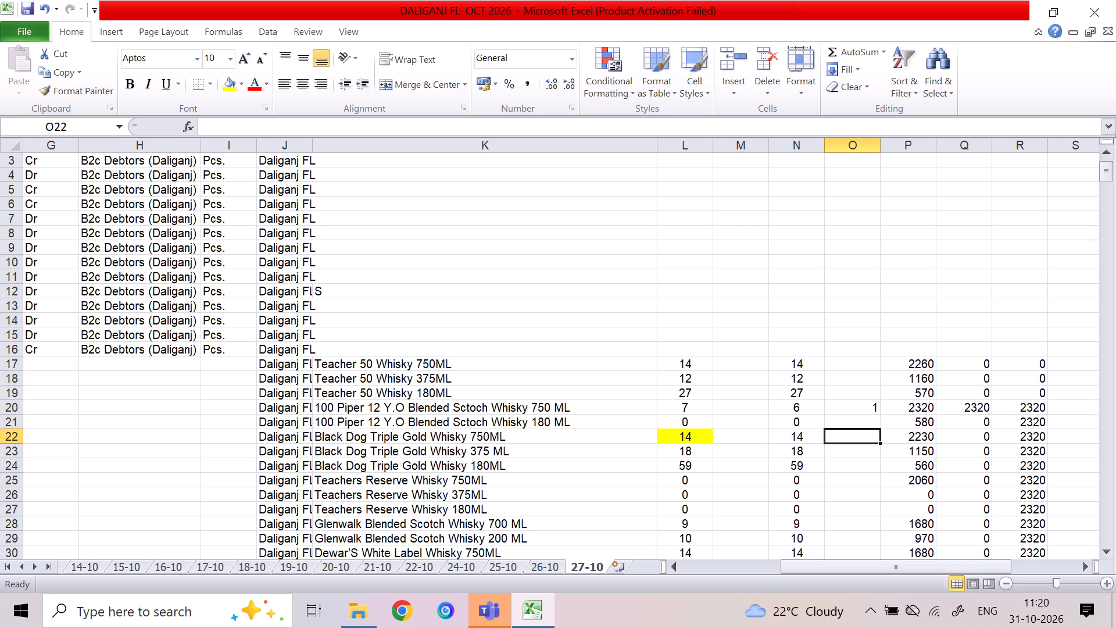
pyautogui.press('Down')
pyautogui.press('Down')
pyautogui.press('Down')
pyautogui.press('Down')
pyautogui.press('Down')
pyautogui.press('Down')
pyautogui.press('Down')
pyautogui.press('Down')
pyautogui.press('Down')
pyautogui.press('Down')
pyautogui.press('Down')
pyautogui.press('Down')
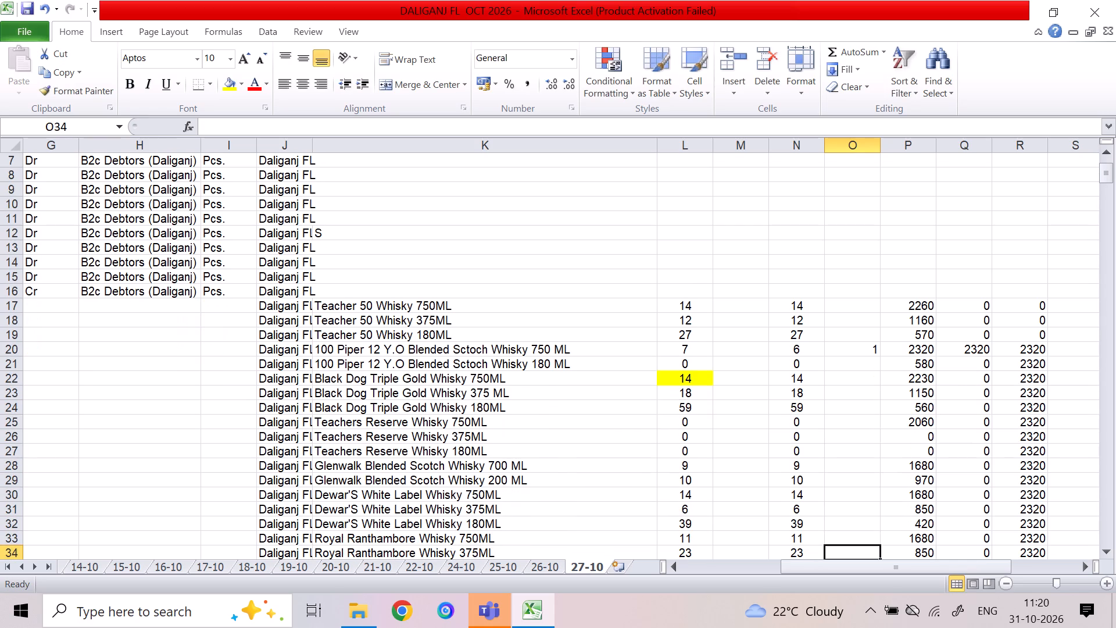
pyautogui.press('Up')
pyautogui.press('Up')
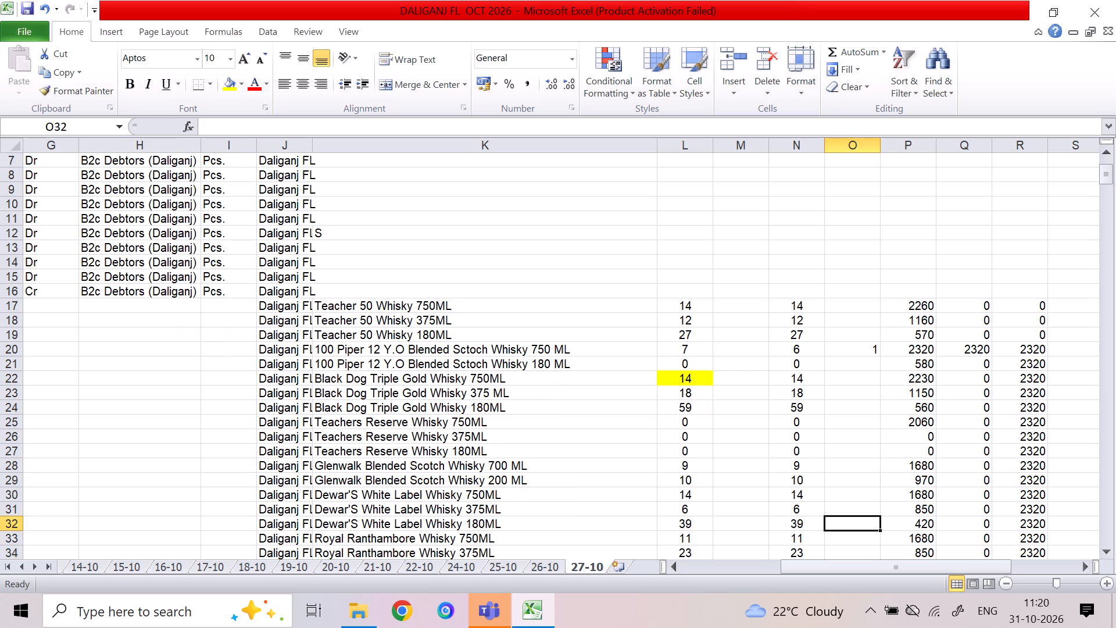
pyautogui.press('Down')
pyautogui.press('Down')
pyautogui.press('Down')
pyautogui.press('Down')
pyautogui.press('Down')
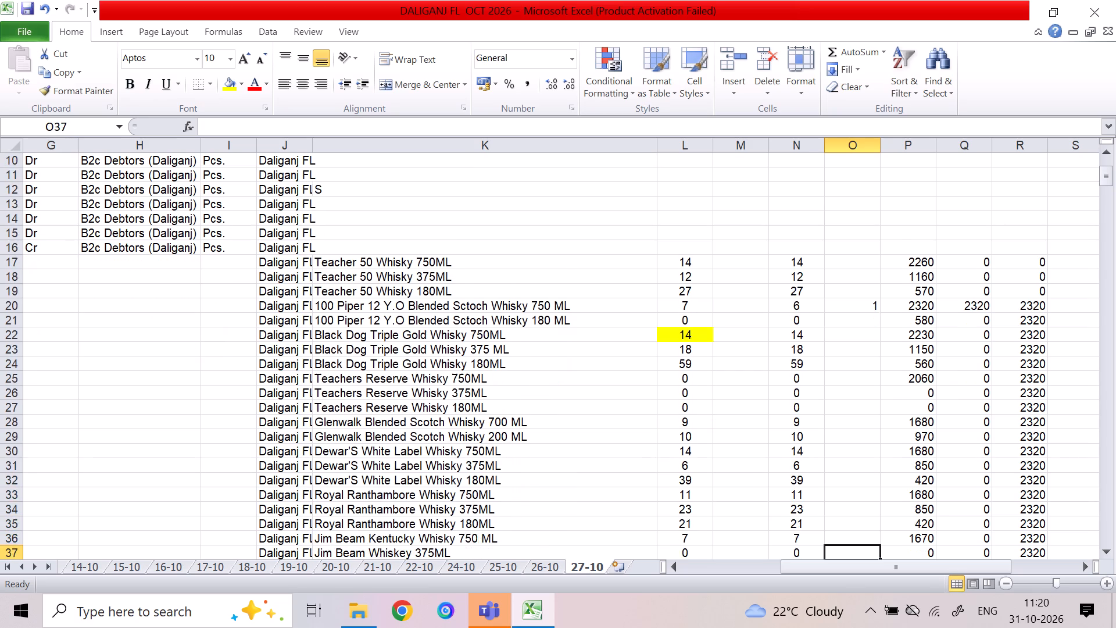
pyautogui.press('Down')
pyautogui.press('Down')
pyautogui.press('Down')
pyautogui.press('Down')
pyautogui.press('Down')
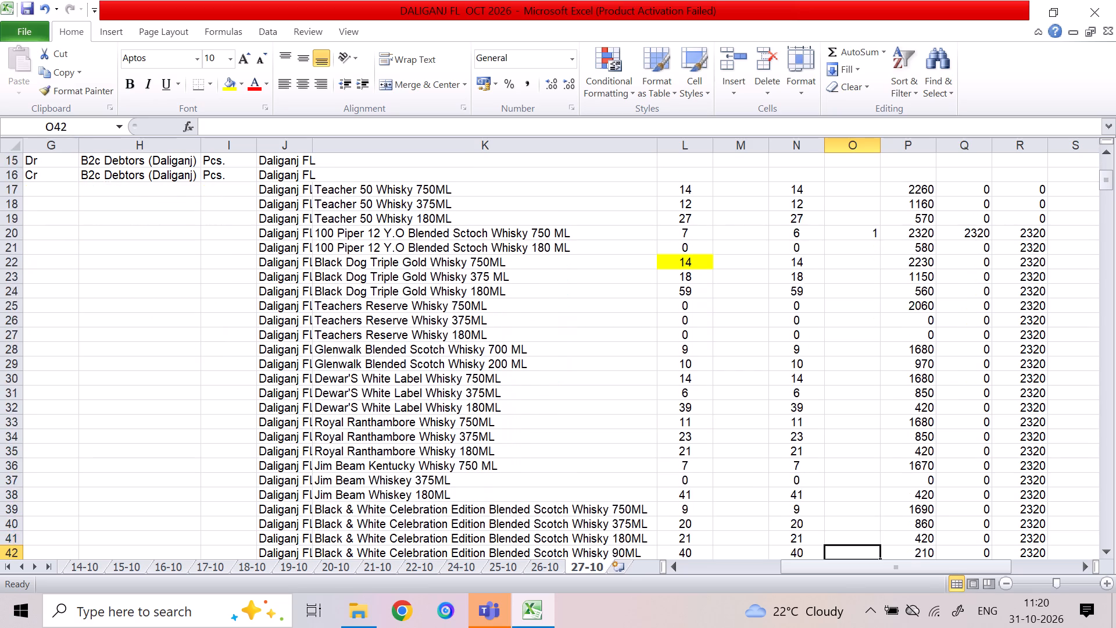
pyautogui.press('Down')
pyautogui.press('Down')
pyautogui.press('Up')
pyautogui.press('Up')
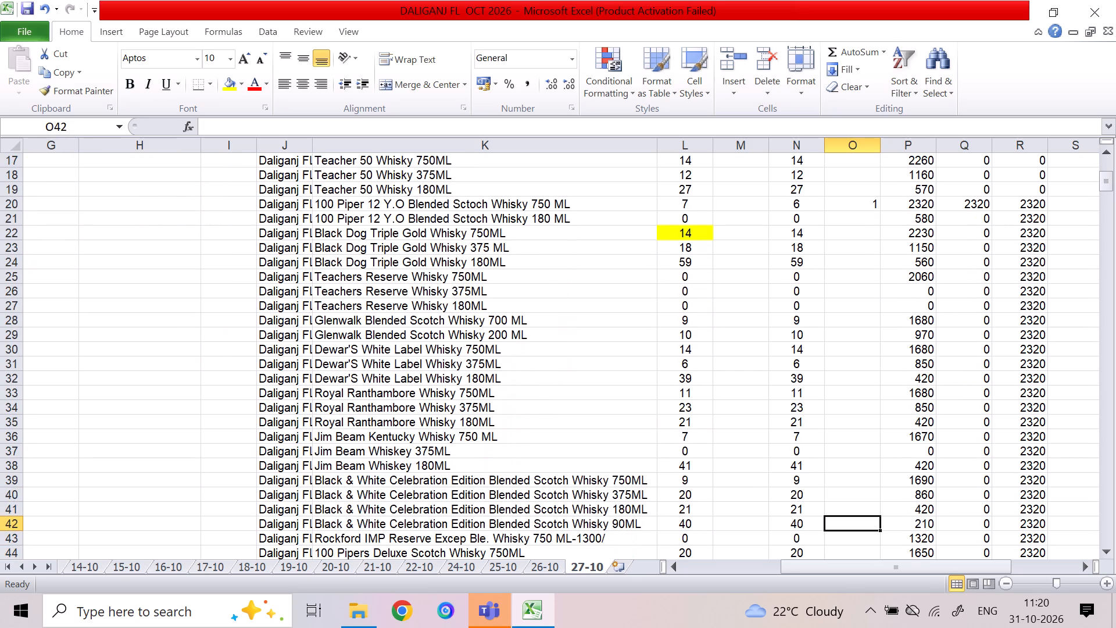
pyautogui.press('5')
pyautogui.press('Down')
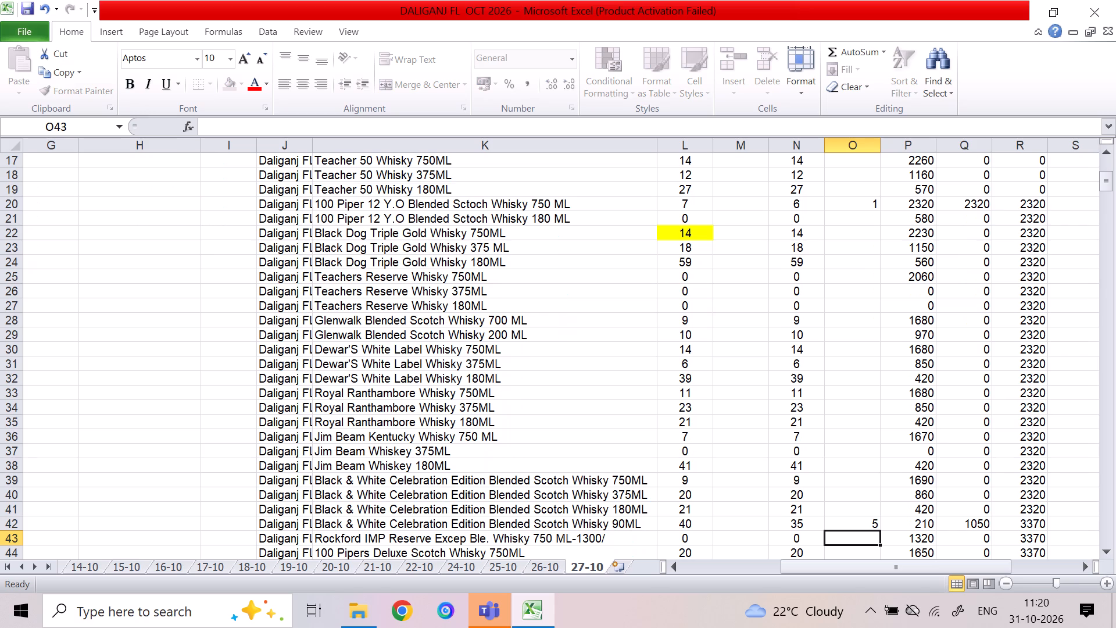
# Enter quantity 1 in column O for Teachers Highland Whisky 750ML (O47).
pyautogui.press('Down')
pyautogui.press('Down')
pyautogui.press('Down')
pyautogui.press('Down')
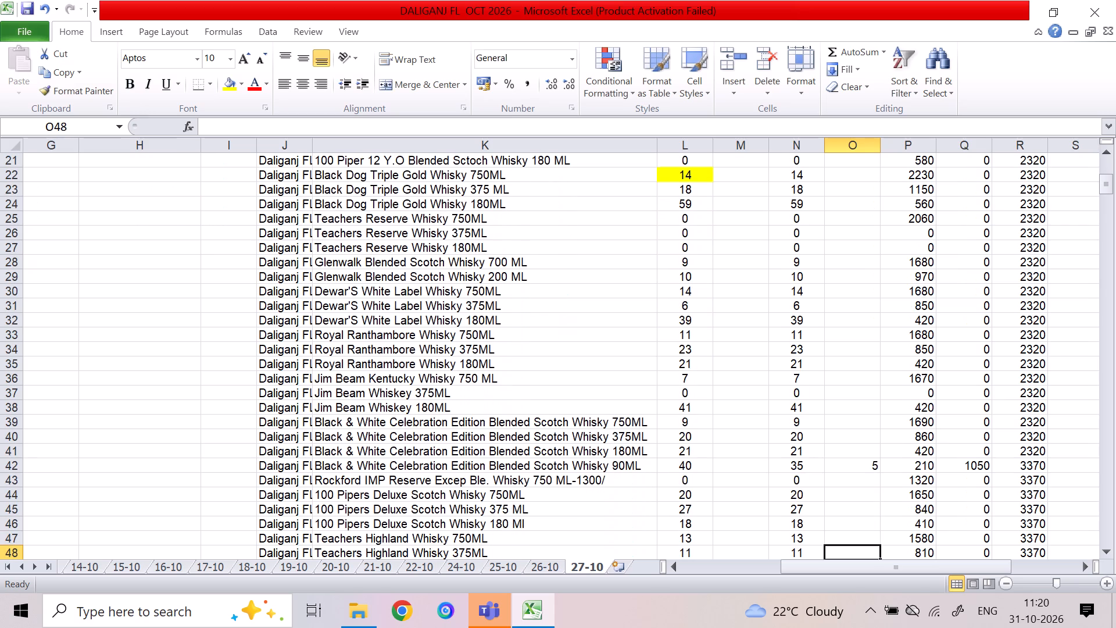
pyautogui.press('Up')
pyautogui.press('1')
pyautogui.press('Down')
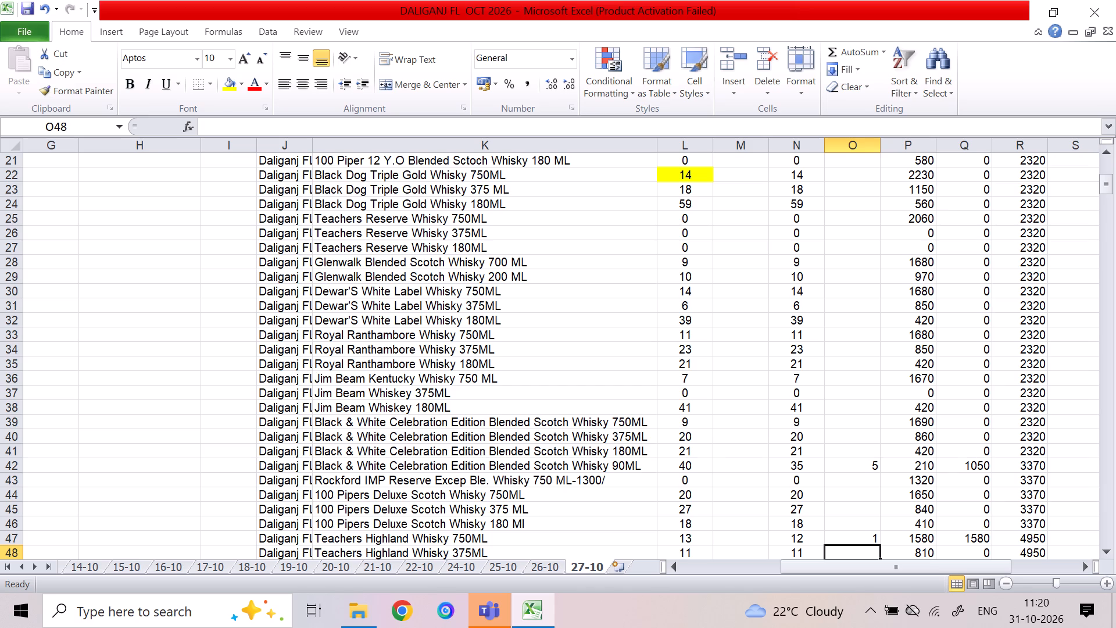
# Enter quantity 1 in column O for both Black Dog Centenary Whisky 375ML and 180ML (O54 and O55).
pyautogui.press('Down')
pyautogui.press('Down')
pyautogui.press('Down')
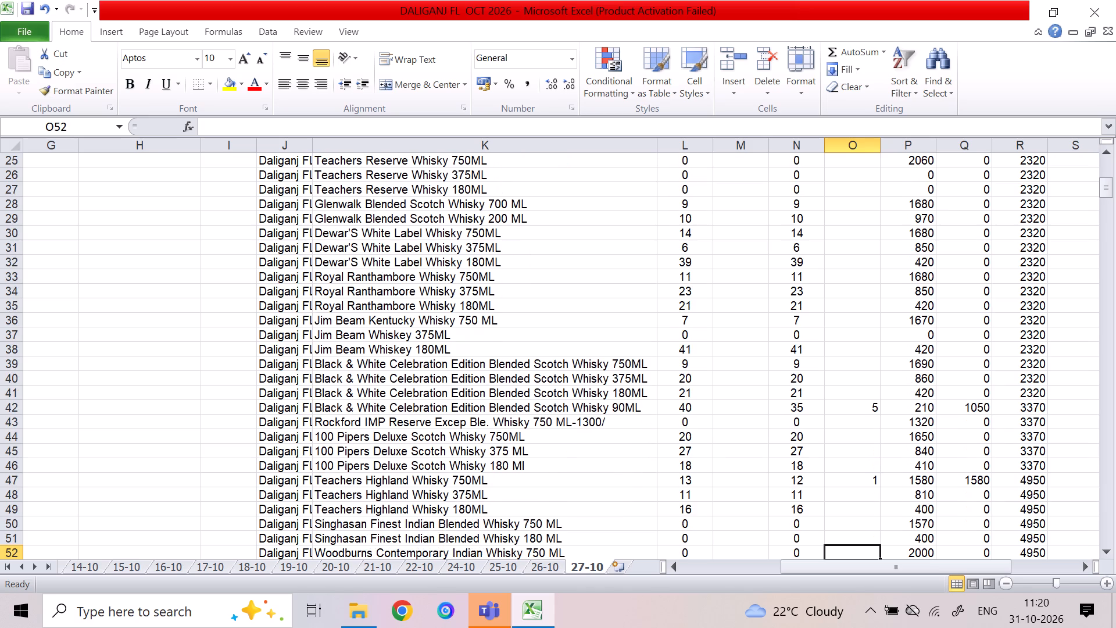
pyautogui.press('Down')
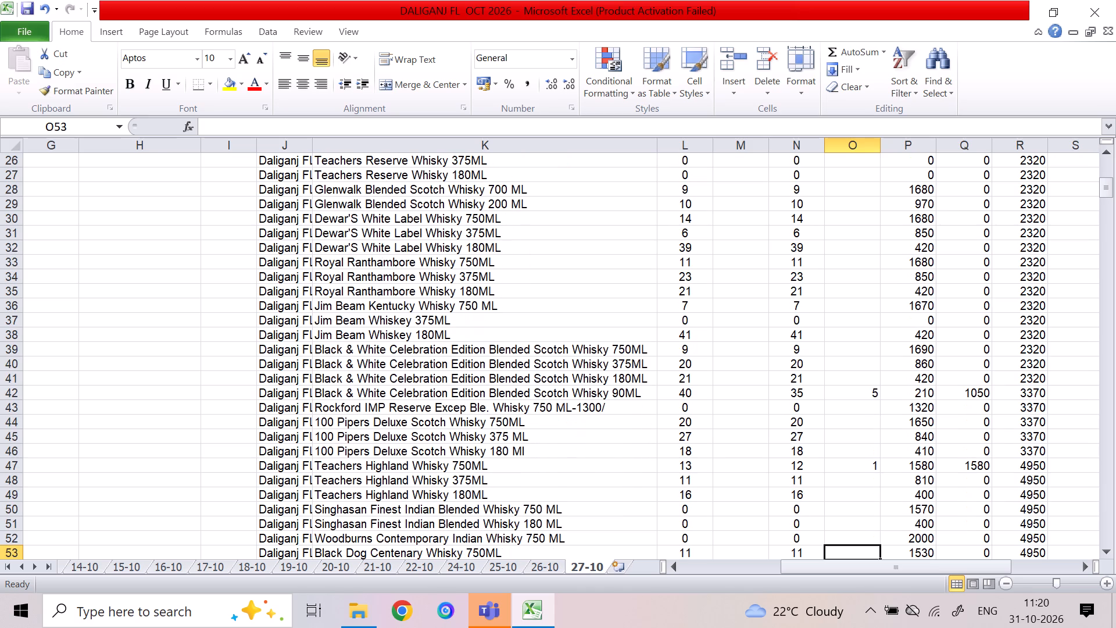
pyautogui.press('Down')
pyautogui.press('Down')
pyautogui.press('Down')
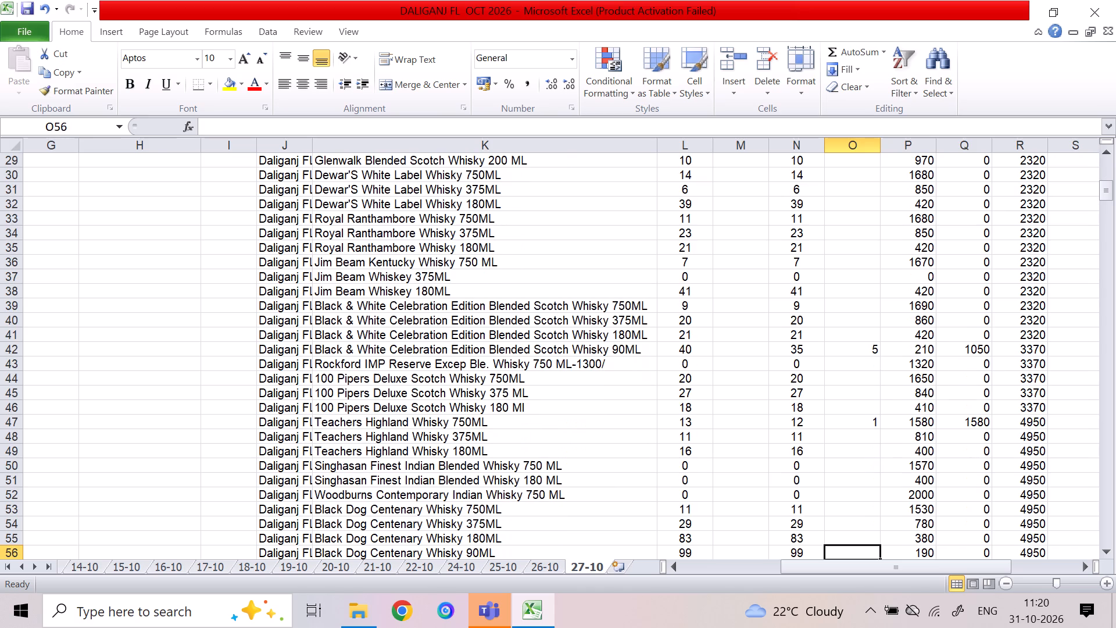
pyautogui.press('Up')
pyautogui.press('Up')
pyautogui.press('1')
pyautogui.press('Down')
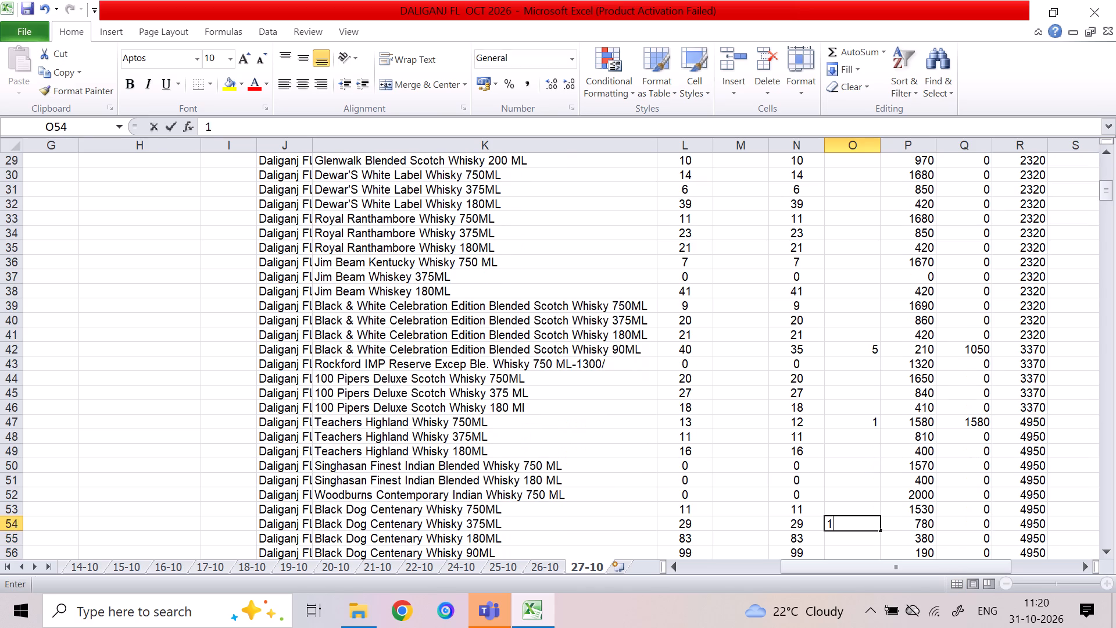
pyautogui.press('1')
pyautogui.press('Down')
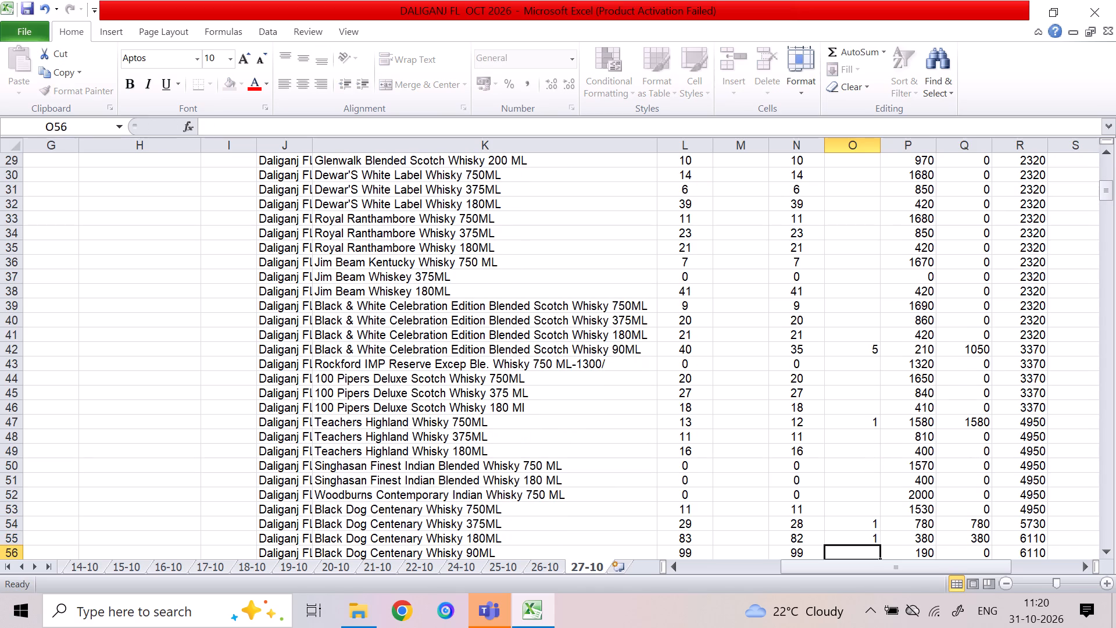
# Enter quantity 1 in column O for Vat 69 Whisky 375ML (O58).
pyautogui.press('Down')
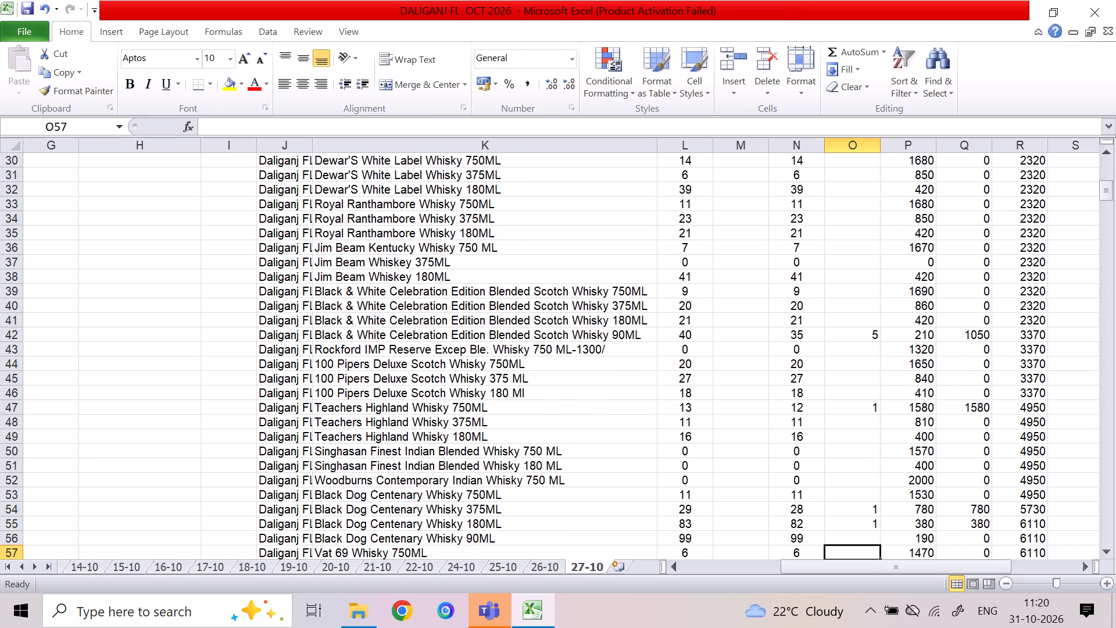
pyautogui.press('Down')
pyautogui.press('1')
pyautogui.press('Down')
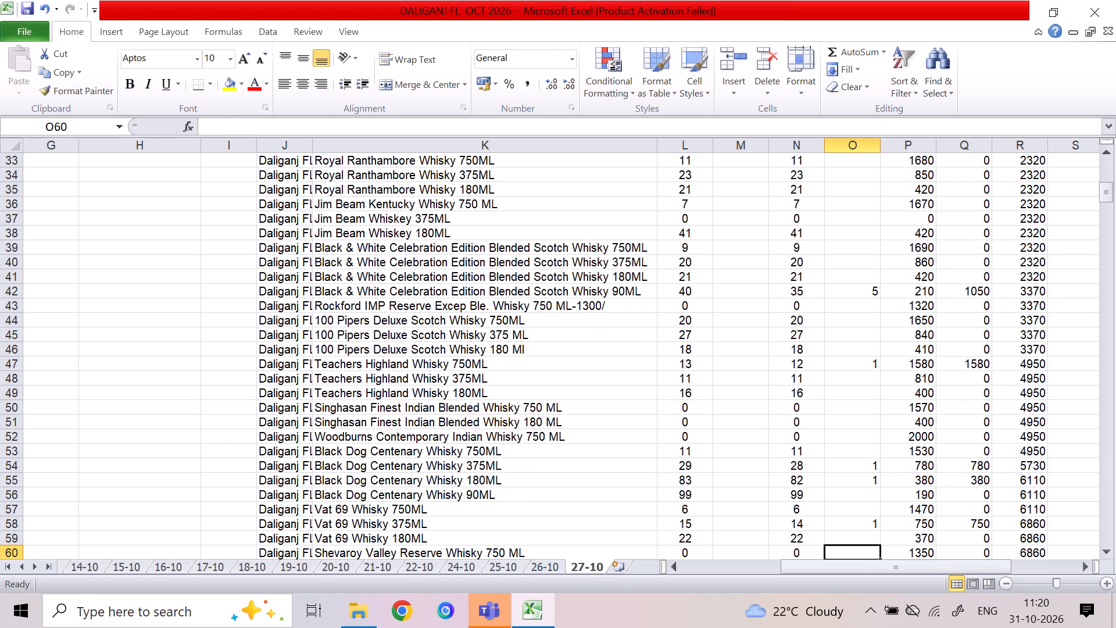
# Look through the whisky rows below Vat 69 in column O, from Shevaroy Valley Reserve 750 ML to Antiquity Blue Premium 375ML.
pyautogui.press('Down')
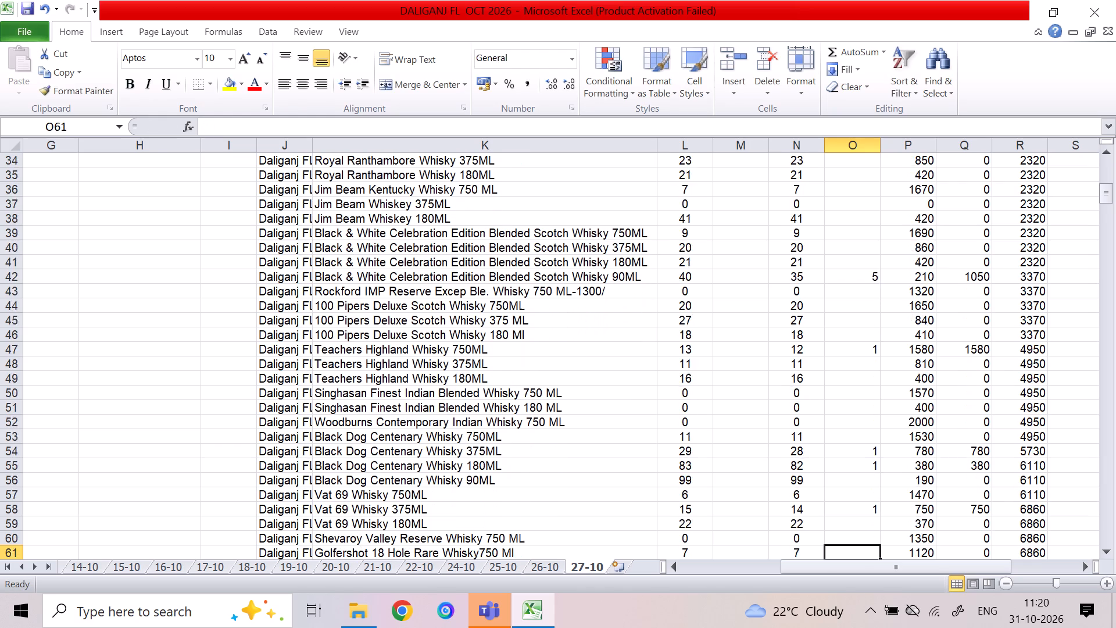
pyautogui.press('Down')
pyautogui.press('Down')
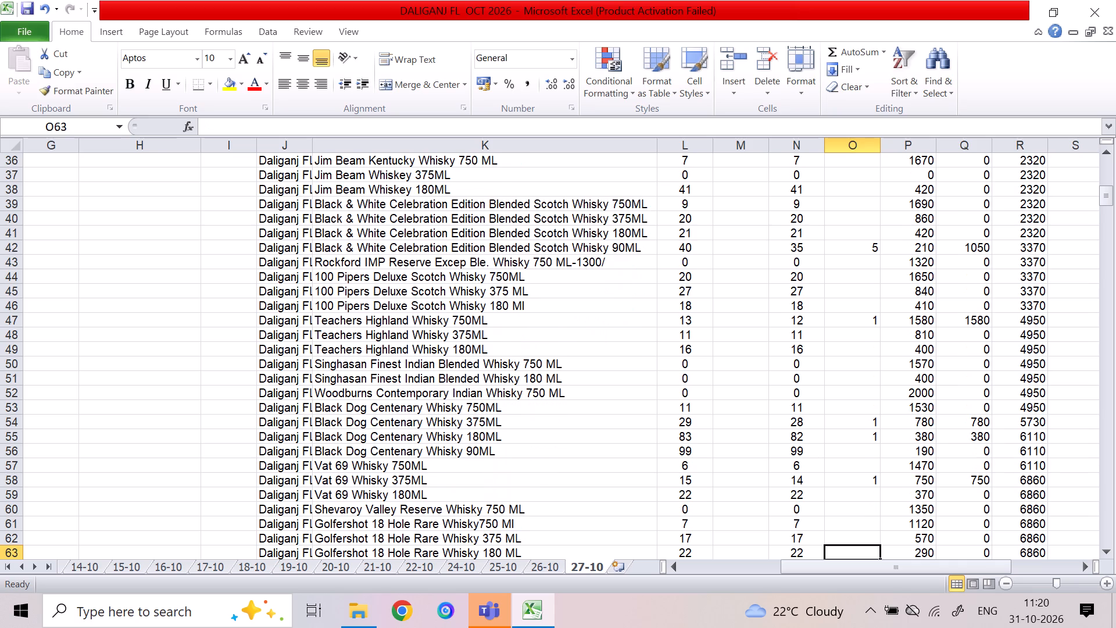
pyautogui.press('Down')
pyautogui.press('Down')
pyautogui.press('Down')
pyautogui.press('Down')
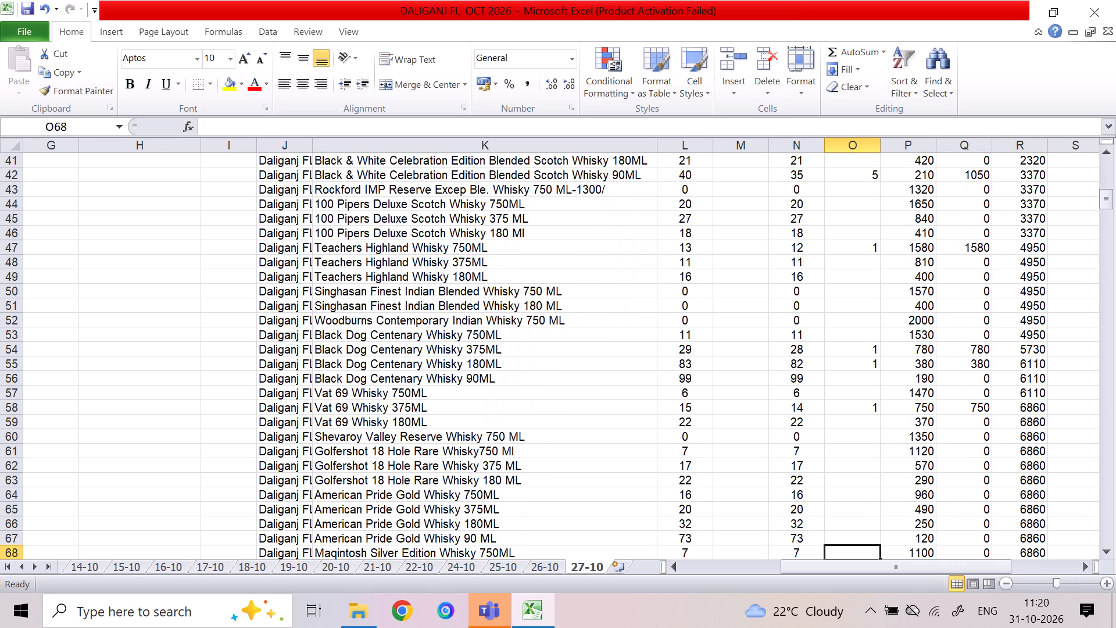
pyautogui.press('Down')
pyautogui.press('Down')
pyautogui.press('Down')
pyautogui.press('Down')
pyautogui.press('Down')
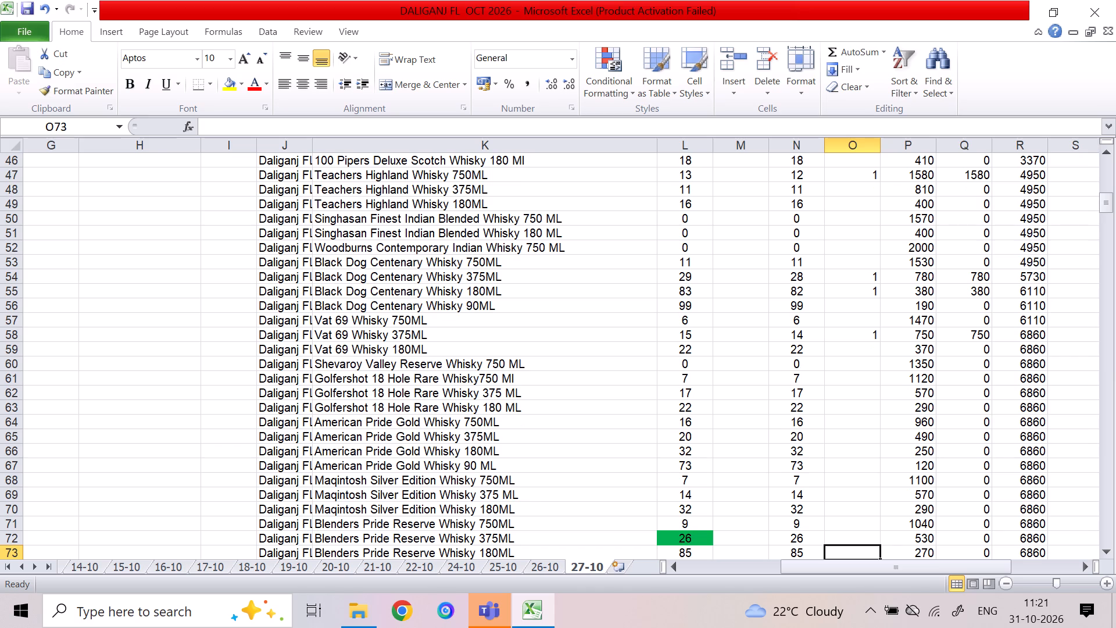
pyautogui.press('Down')
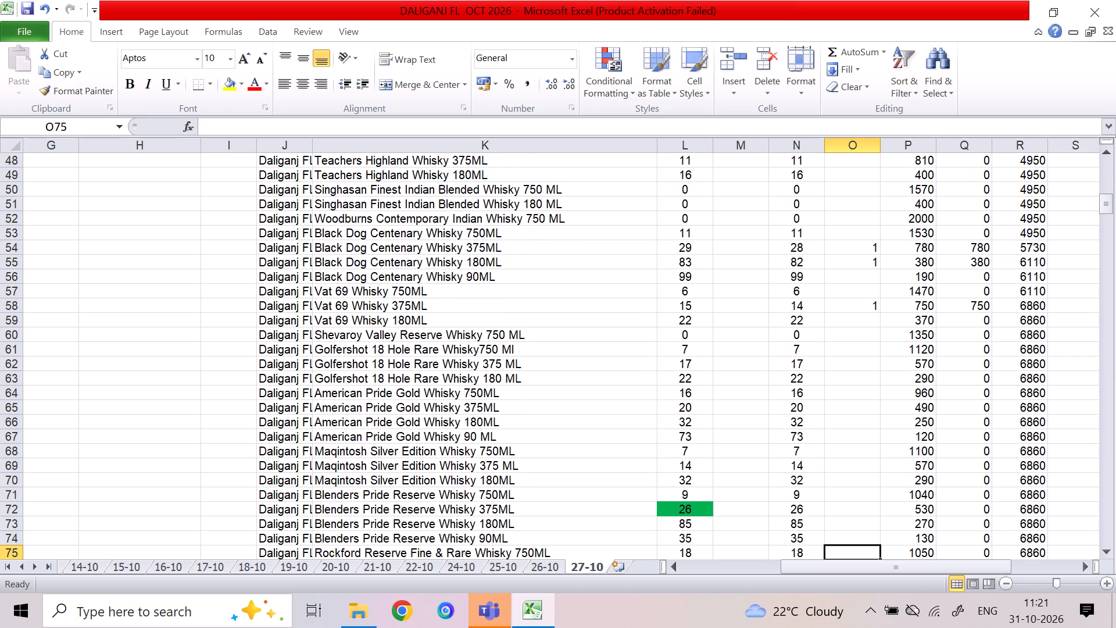
pyautogui.press('Up')
pyautogui.press('Up')
pyautogui.press('Up')
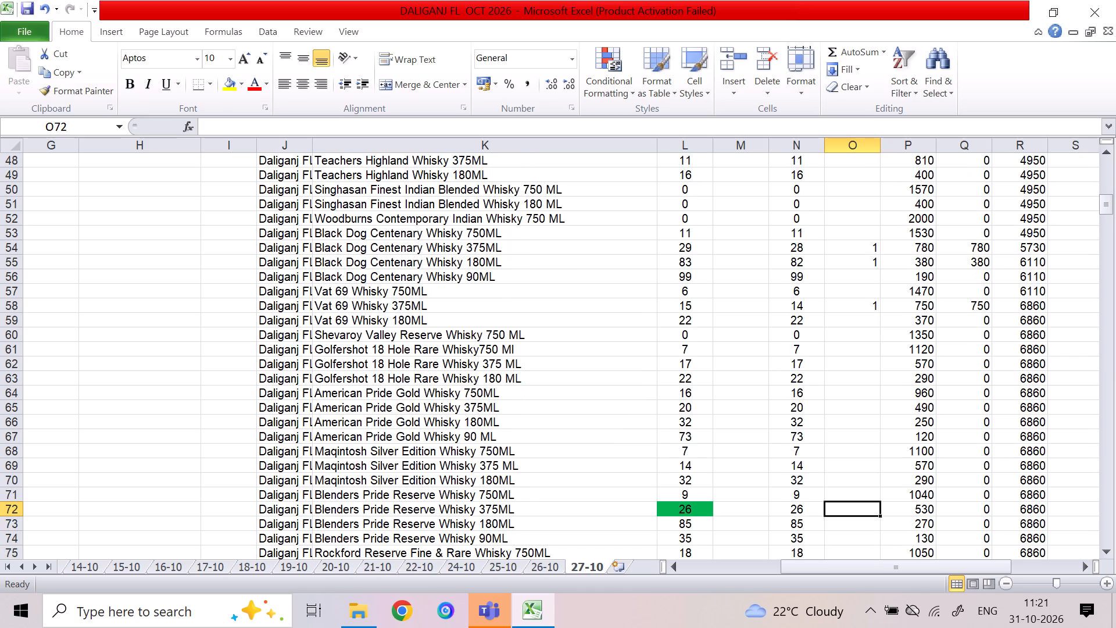
pyautogui.press('Down')
pyautogui.press('Down')
pyautogui.press('Down')
pyautogui.press('Down')
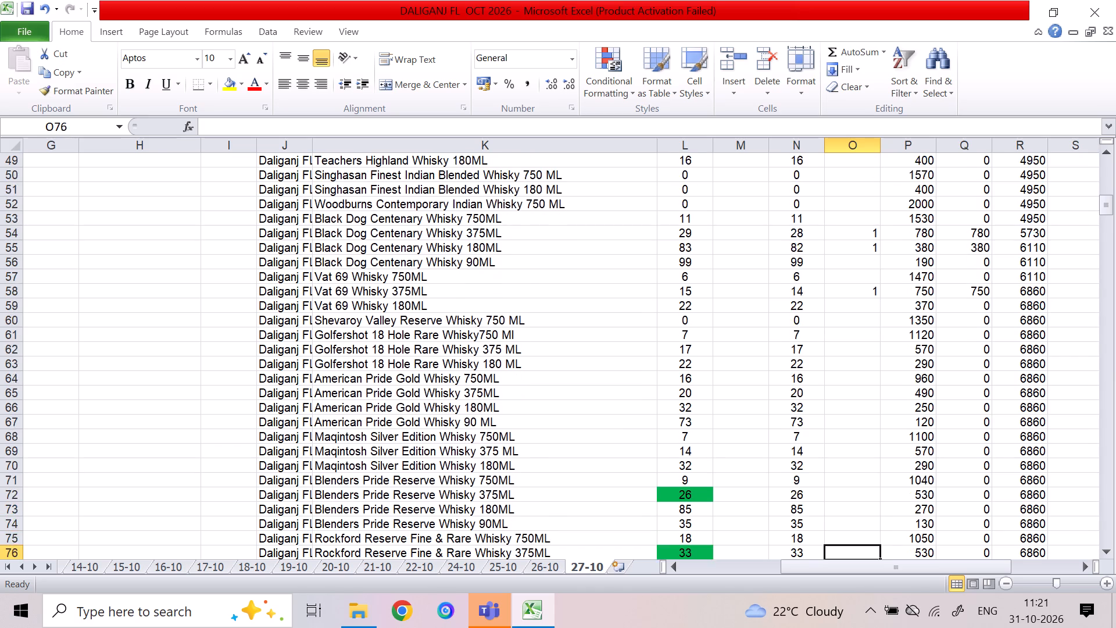
pyautogui.press('Down')
pyautogui.press('Down')
pyautogui.press('Down')
pyautogui.press('Down')
pyautogui.press('Down')
pyautogui.press('Down')
pyautogui.press('Down')
pyautogui.press('Down')
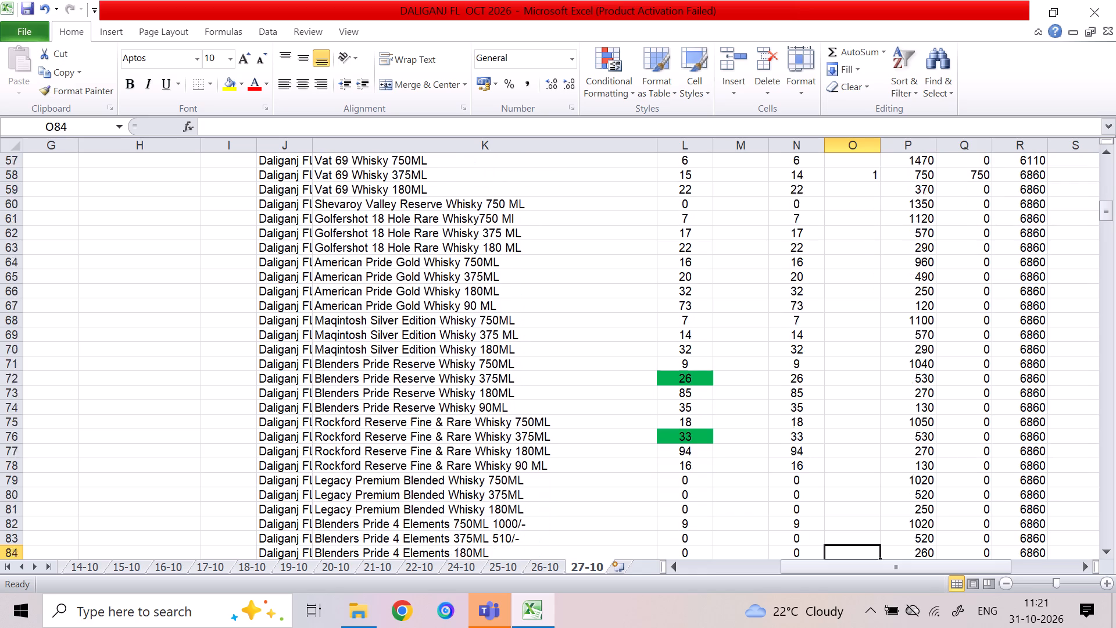
pyautogui.press('Down')
pyautogui.press('Down')
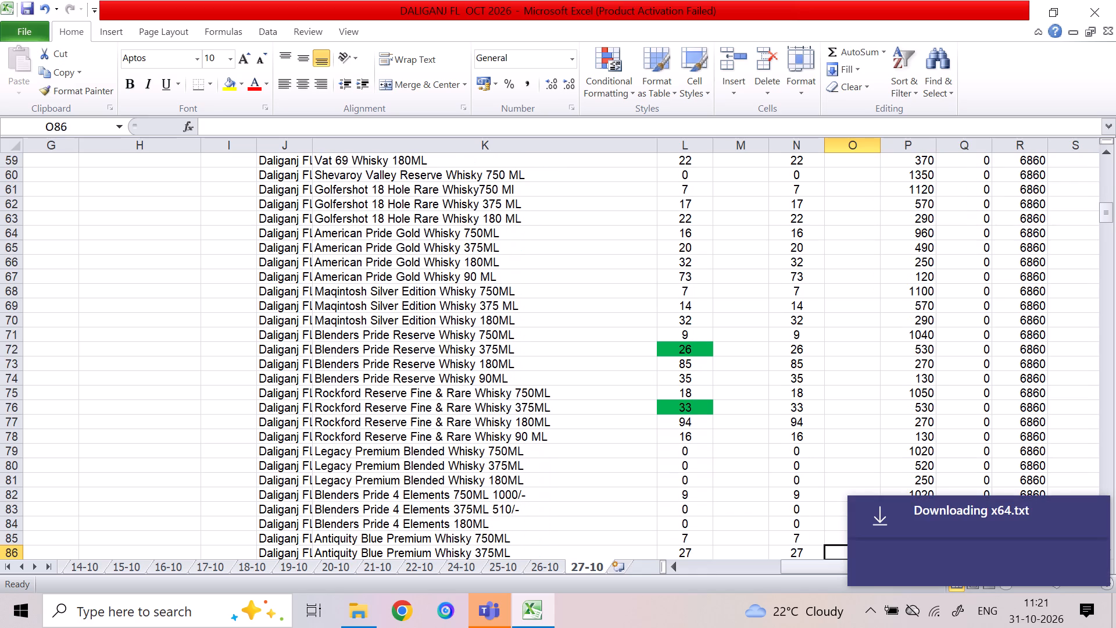
# Recheck the quantities already entered in column O, from the Black & White Celebration Edition rows to Vat 69 Whisky 375ML.
pyautogui.press('Up')
pyautogui.press('Up')
pyautogui.press('Up')
pyautogui.press('Up')
pyautogui.press('Up')
pyautogui.press('Up')
pyautogui.press('Up')
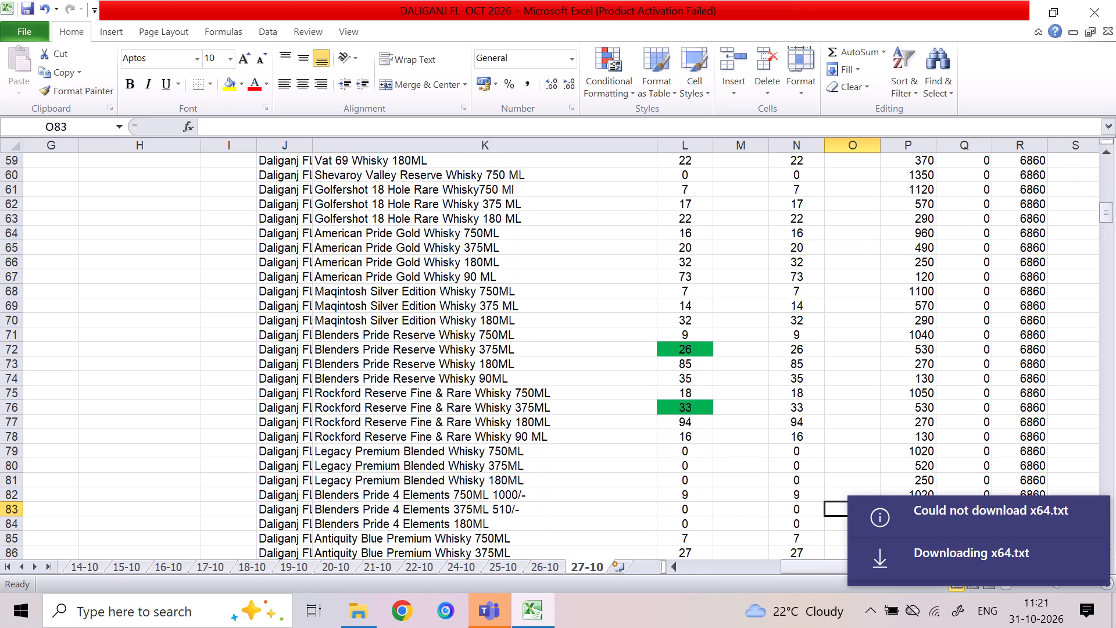
pyautogui.press('Up')
pyautogui.press('Up')
pyautogui.press('Up')
pyautogui.press('Up')
pyautogui.press('Up')
pyautogui.press('Up')
pyautogui.press('Up')
pyautogui.press('Up')
pyautogui.press('Up')
pyautogui.press('Up')
pyautogui.press('Up')
pyautogui.press('Up')
pyautogui.press('Up')
pyautogui.press('Up')
pyautogui.press('Up')
pyautogui.press('Up')
pyautogui.press('Up')
pyautogui.press('Up')
pyautogui.press('Up')
pyautogui.press('Up')
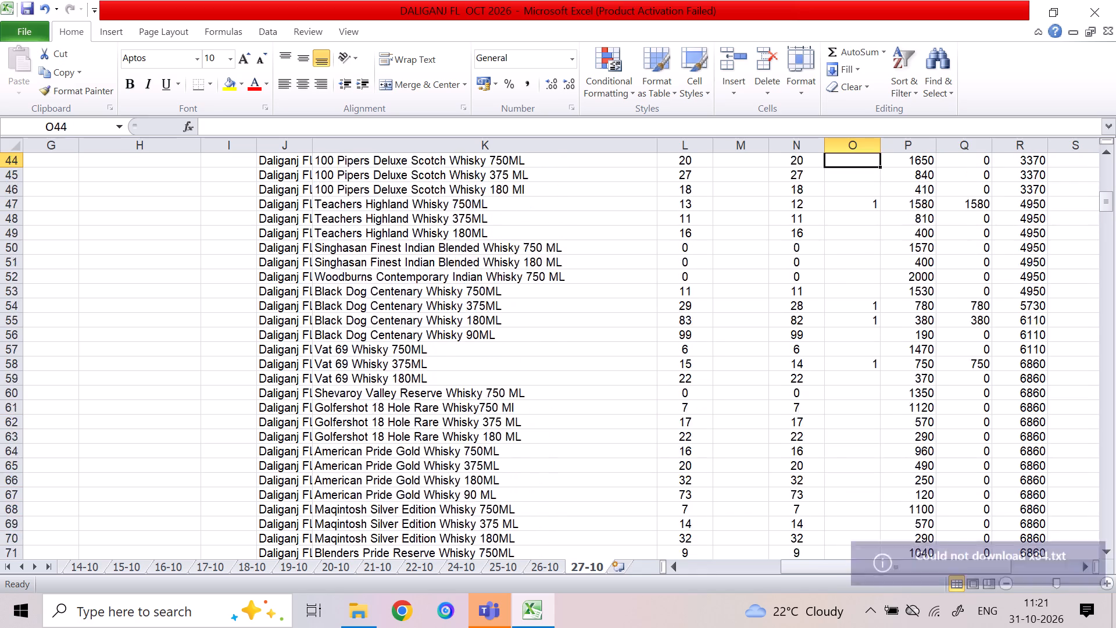
pyautogui.press('Down')
pyautogui.press('Down')
pyautogui.press('Down')
pyautogui.press('Down')
pyautogui.press('Down')
pyautogui.press('Down')
pyautogui.press('Down')
pyautogui.press('Down')
pyautogui.press('Down')
pyautogui.press('Down')
pyautogui.press('Down')
pyautogui.press('Down')
pyautogui.press('Down')
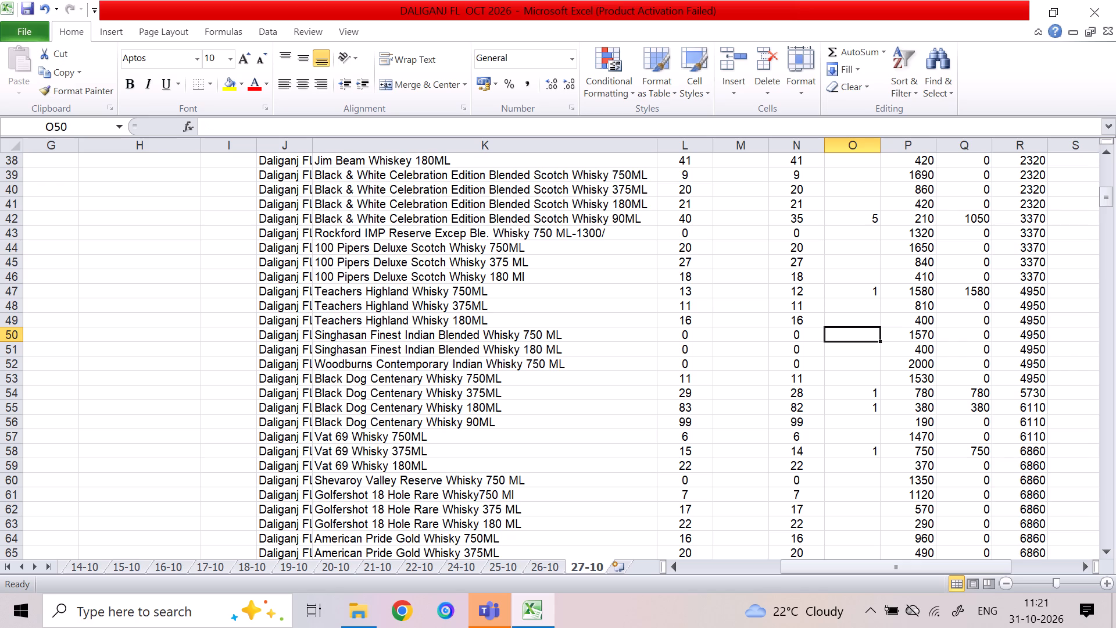
pyautogui.press('Down')
pyautogui.press('Down')
pyautogui.press('Down')
pyautogui.press('Down')
pyautogui.press('Down')
pyautogui.press('Down')
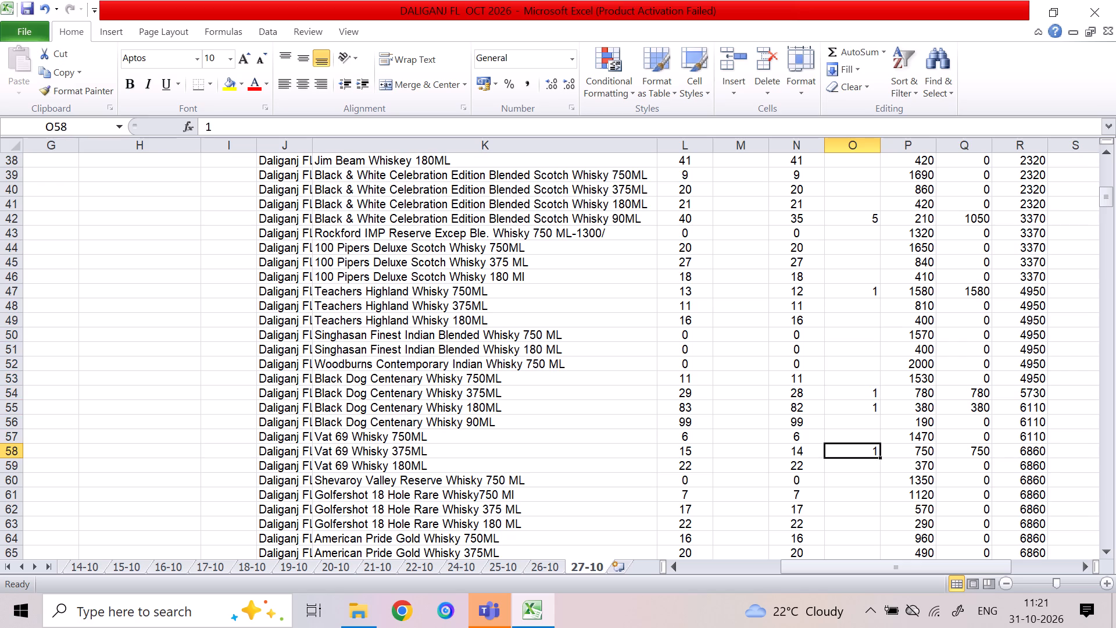
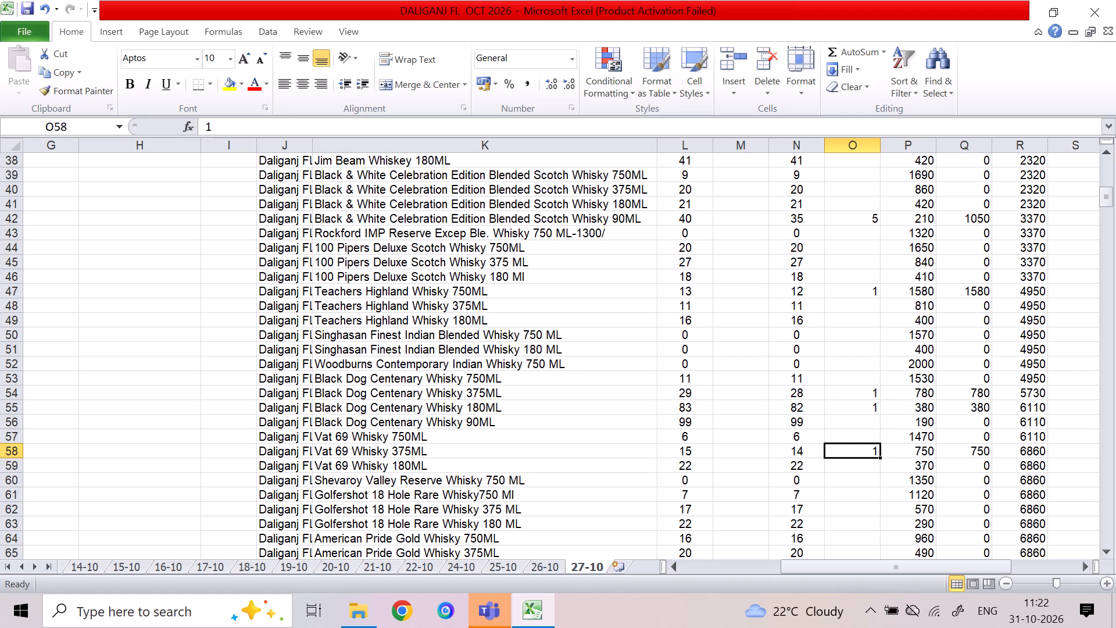
# Recheck the column O quantities from Vat 69 Whisky 375ML back up to the 100 Pipers Deluxe Scotch Whisky rows.
pyautogui.press('Up')
pyautogui.press('Up')
pyautogui.press('Up')
pyautogui.press('Up')
pyautogui.press('Up')
pyautogui.press('Up')
pyautogui.press('Up')
pyautogui.press('Up')
pyautogui.press('Up')
pyautogui.press('Up')
pyautogui.press('Up')
pyautogui.press('Up')
pyautogui.press('Up')
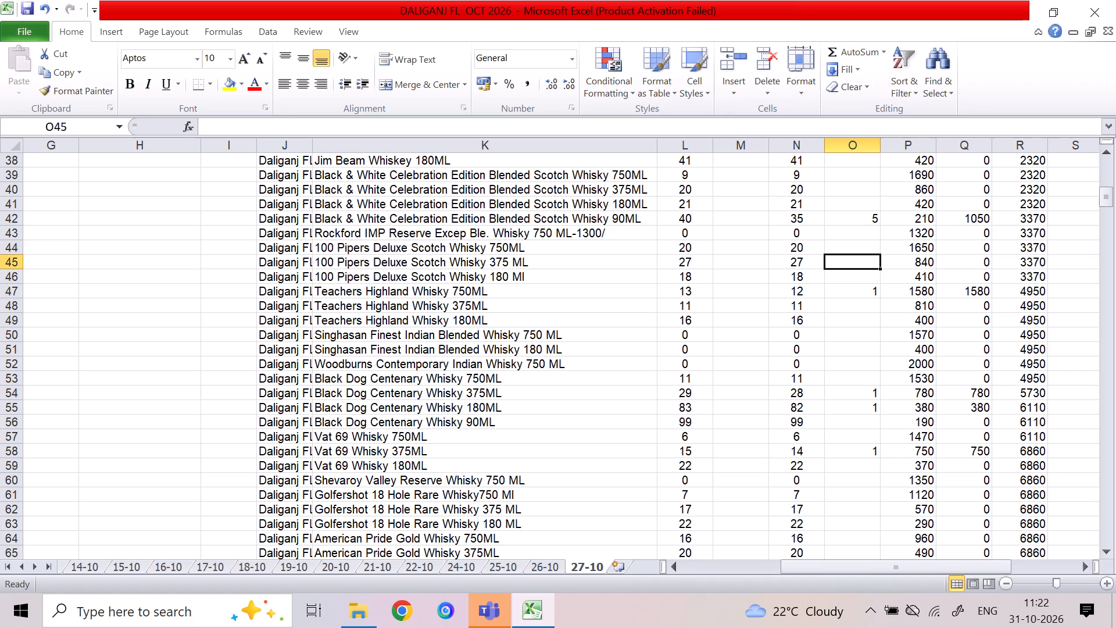
pyautogui.press('Up')
# Look through the column O entries from the 100 Pipers rows down to Antiquity Blue Premium Whisky 90 ML.
pyautogui.press('Down')
pyautogui.press('Down')
pyautogui.press('Down')
pyautogui.press('Down')
pyautogui.press('Down')
pyautogui.press('Down')
pyautogui.press('Down')
pyautogui.press('Down')
pyautogui.press('Down')
pyautogui.press('Down')
pyautogui.press('Down')
pyautogui.press('Down')
pyautogui.press('Down')
pyautogui.press('Down')
pyautogui.press('Down')
pyautogui.press('Down')
pyautogui.press('Down')
pyautogui.press('Down')
pyautogui.press('Down')
pyautogui.press('Down')
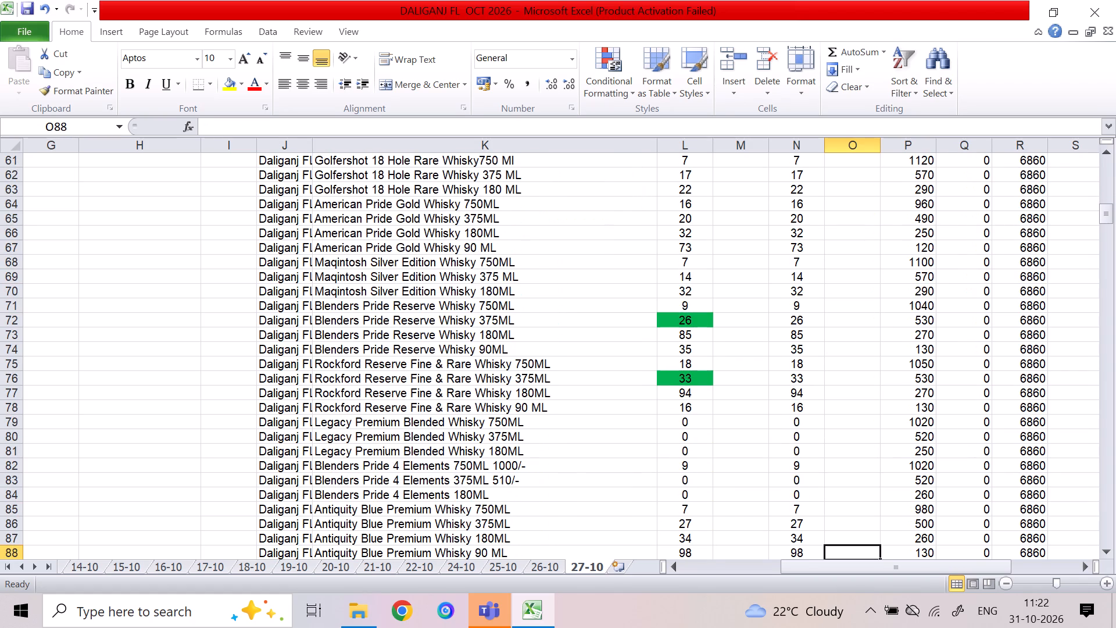
# Examine columns N and M from the Antiquity Blue Premium rows back up to Blenders Pride Reserve Whisky 750ML (M71).
pyautogui.press('Left')
pyautogui.press('Up')
pyautogui.press('Up')
pyautogui.press('Up')
pyautogui.press('Up')
pyautogui.press('Up')
pyautogui.press('Up')
pyautogui.press('Up')
pyautogui.press('Up')
pyautogui.press('Up')
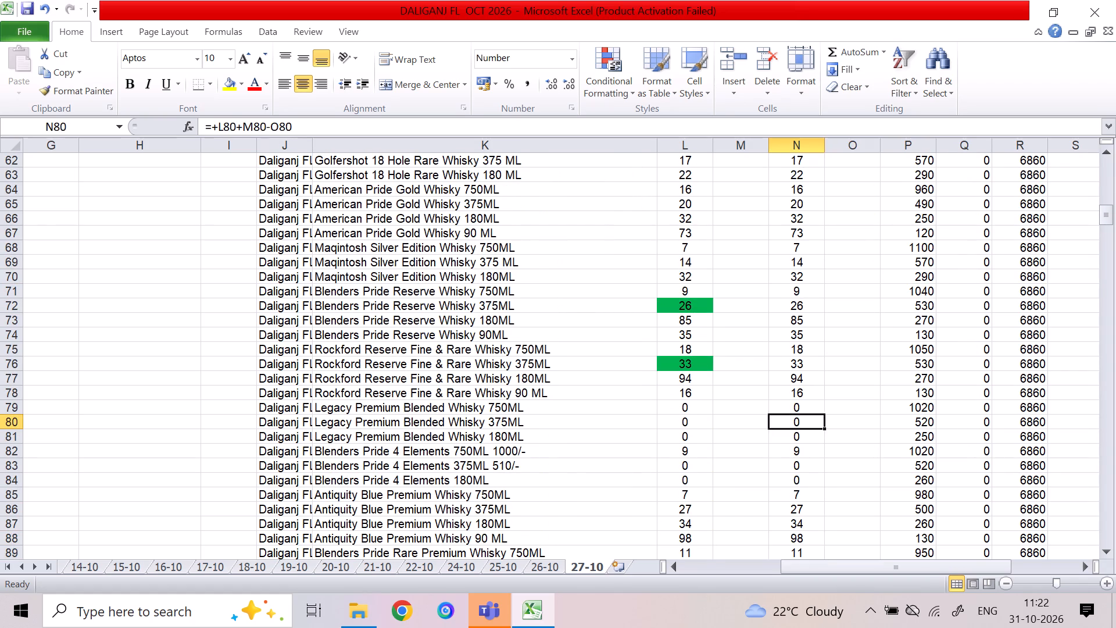
pyautogui.press('Up')
pyautogui.press('Left')
pyautogui.press('Up')
pyautogui.press('Up')
pyautogui.press('Up')
pyautogui.press('Up')
pyautogui.press('Up')
pyautogui.press('Up')
pyautogui.press('Up')
pyautogui.press('Up')
pyautogui.press('Up')
pyautogui.press('Down')
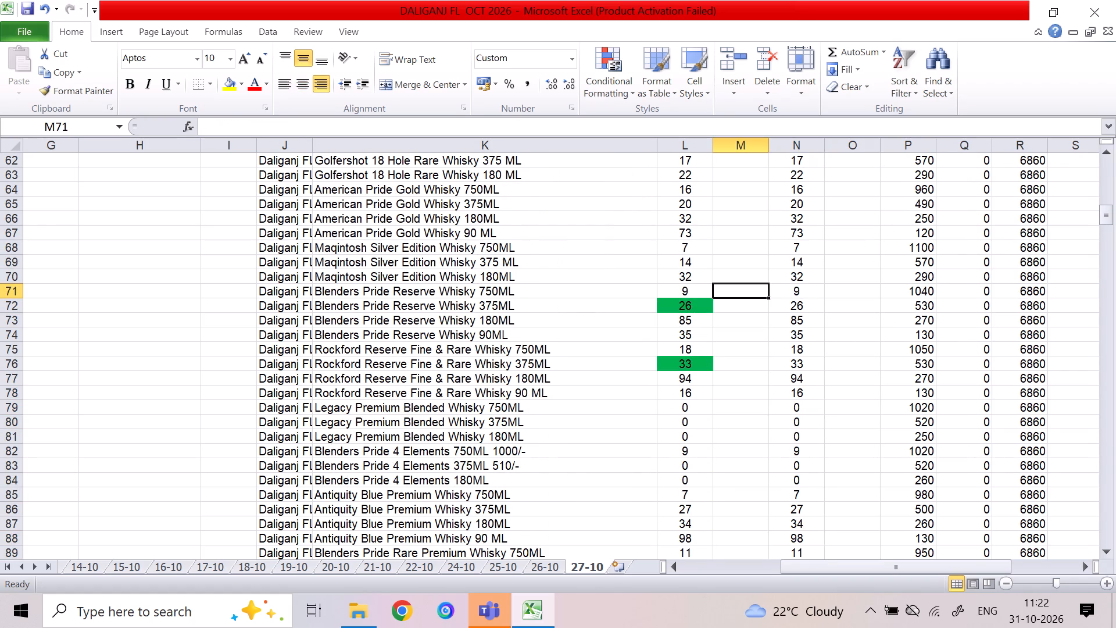
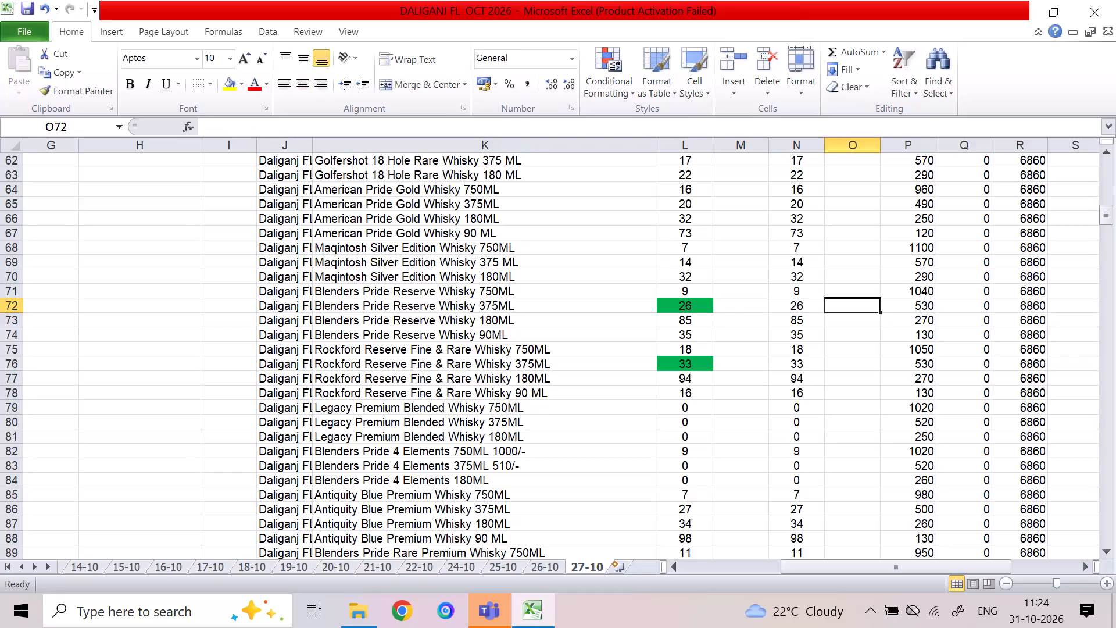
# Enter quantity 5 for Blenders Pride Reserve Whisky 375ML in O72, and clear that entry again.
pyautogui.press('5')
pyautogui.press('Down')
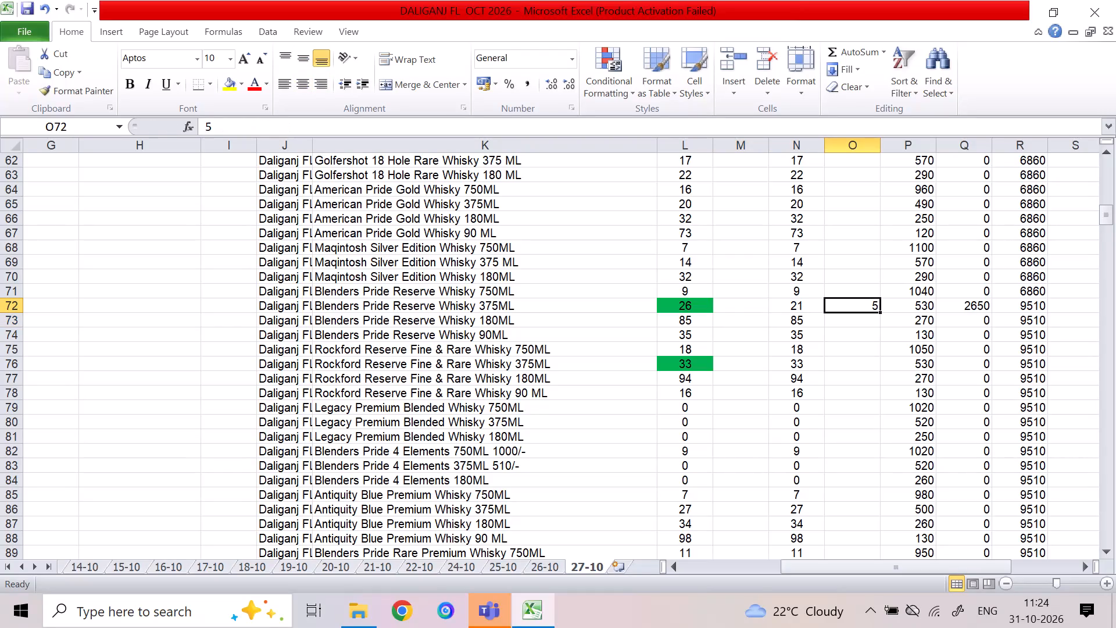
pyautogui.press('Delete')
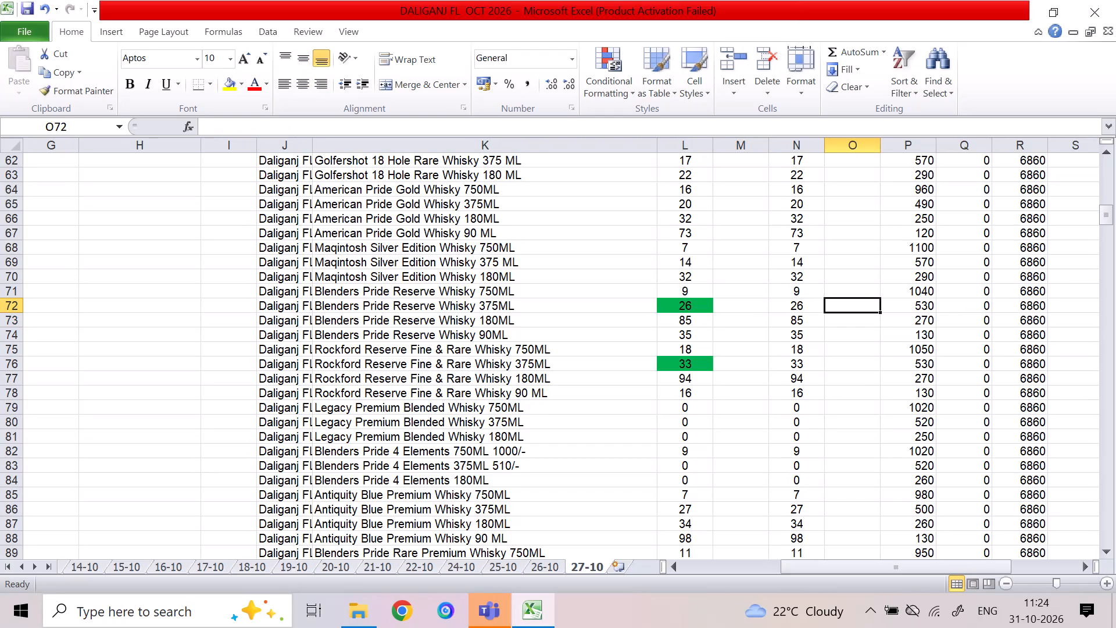
# Look through the item names in column K from the Blenders Pride Reserve rows down to Blenders Pride Rare Premium Whisky 180ML.
pyautogui.press('Left')
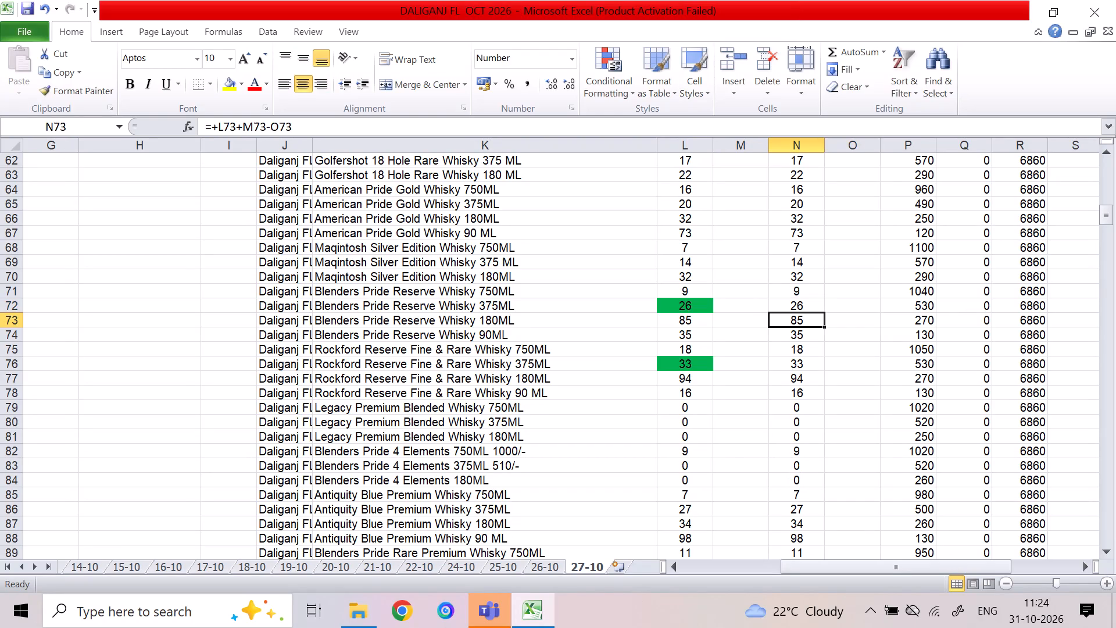
pyautogui.press('Down')
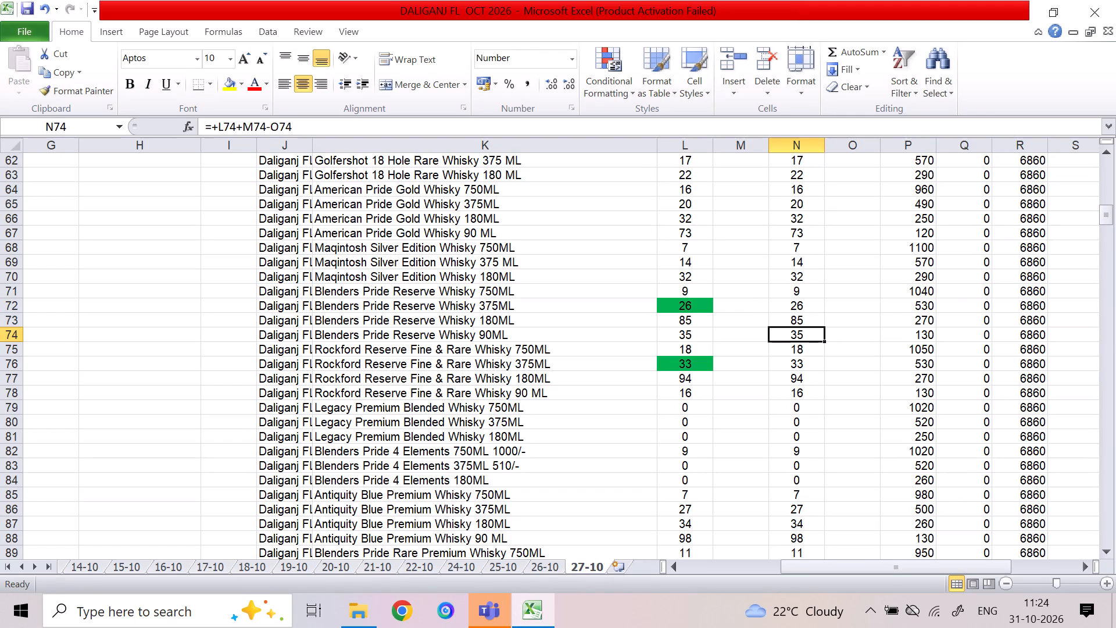
pyautogui.press('Left')
pyautogui.press('Left')
pyautogui.press('Left')
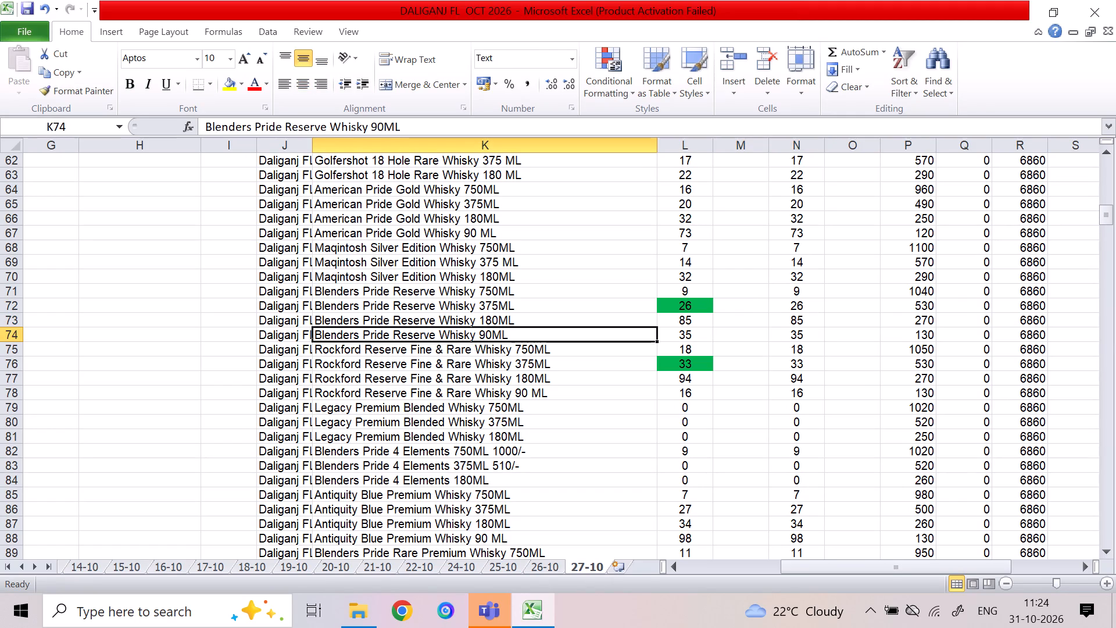
pyautogui.press('Down')
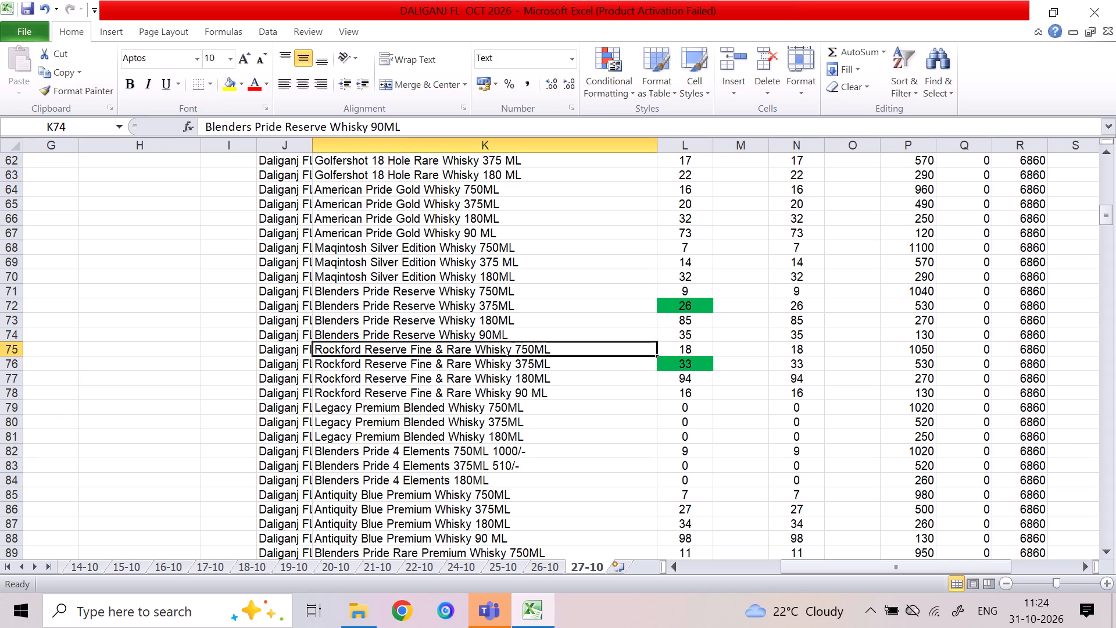
pyautogui.press('Down')
pyautogui.press('Down')
pyautogui.press('Down')
pyautogui.press('Down')
pyautogui.press('Down')
pyautogui.press('Down')
pyautogui.press('Down')
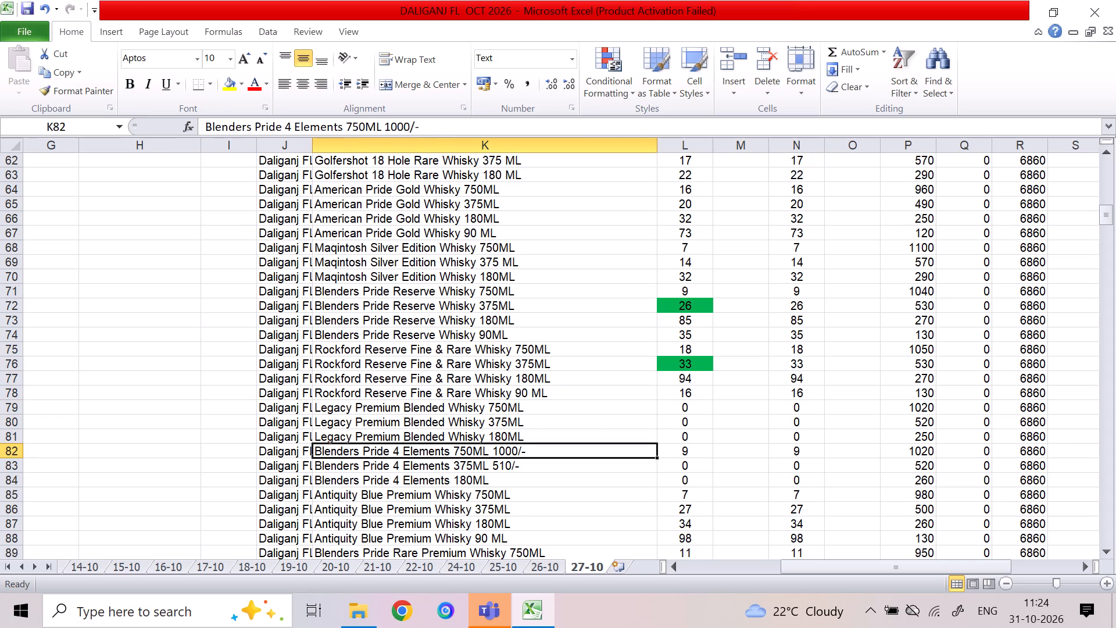
pyautogui.press('Down')
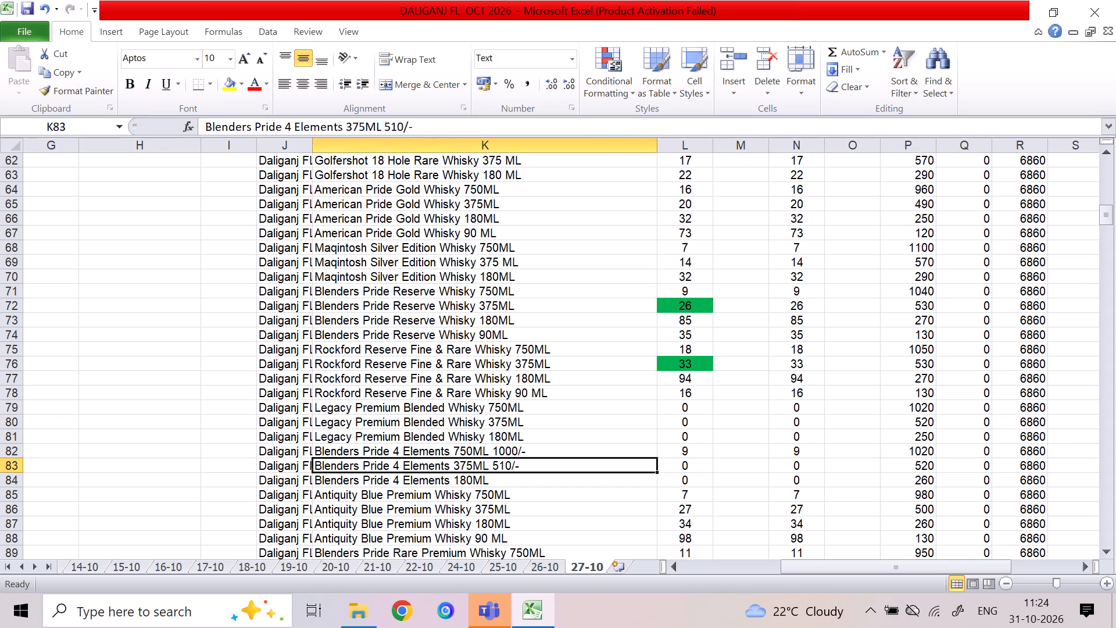
pyautogui.press('Down')
pyautogui.press('Down')
pyautogui.press('Down')
pyautogui.press('Down')
pyautogui.press('Down')
pyautogui.press('Down')
pyautogui.press('Down')
pyautogui.press('Down')
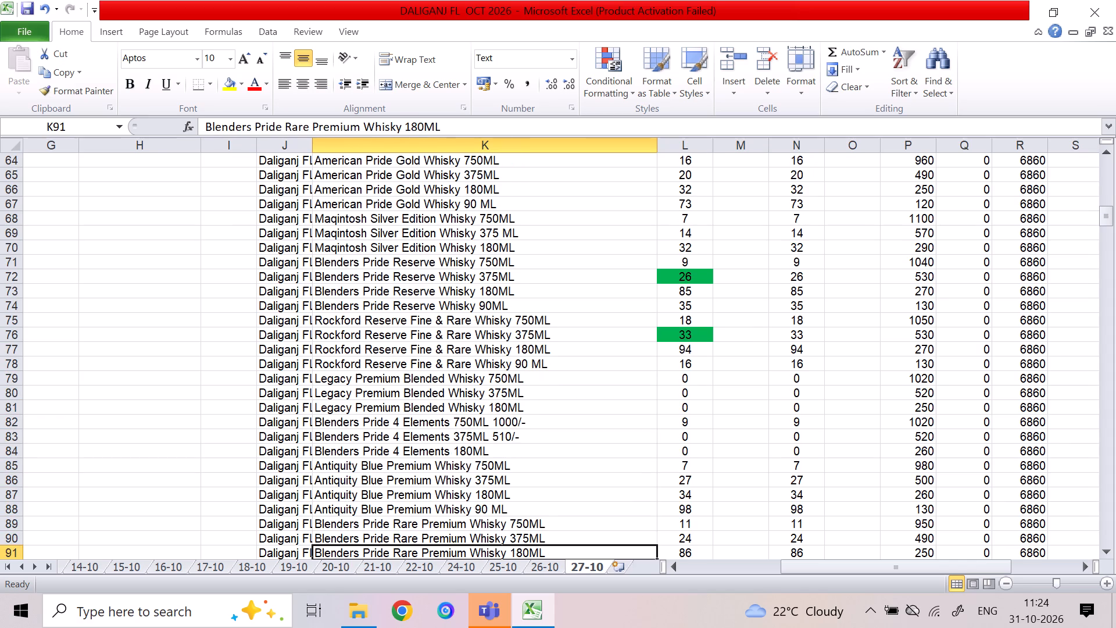
# Examine columns N and M around the Blenders Pride Rare Premium and Rockford Classic rows, returning to the 750ML item name in K89.
pyautogui.press('Up')
pyautogui.press('Up')
pyautogui.press('Right')
pyautogui.press('Right')
pyautogui.press('Right')
pyautogui.press('Down')
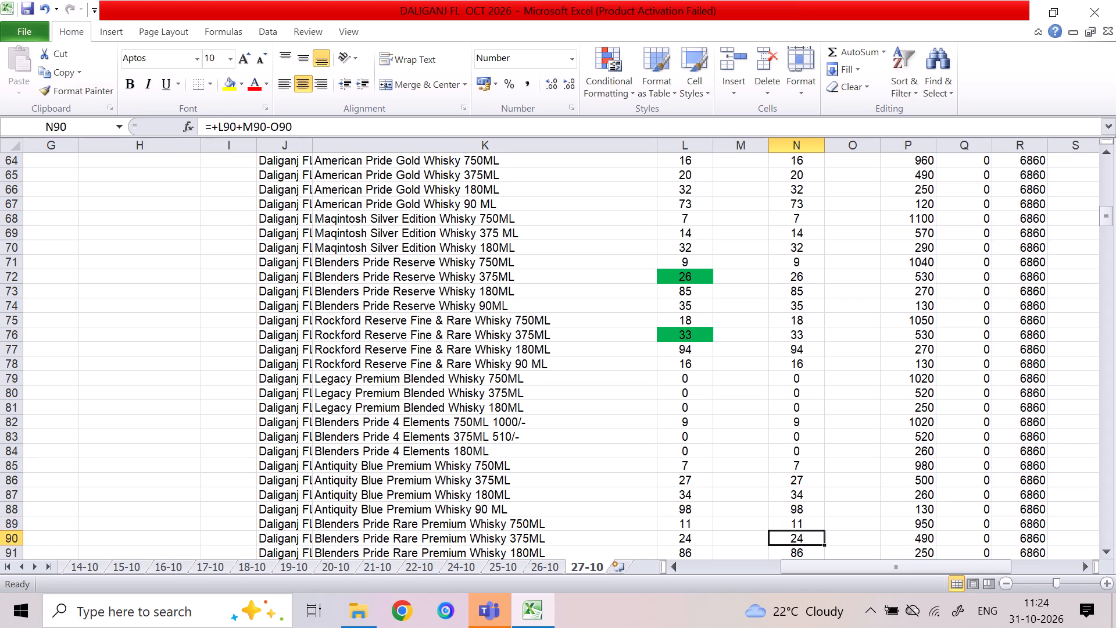
pyautogui.press('Down')
pyautogui.press('Down')
pyautogui.press('Left')
pyautogui.press('Down')
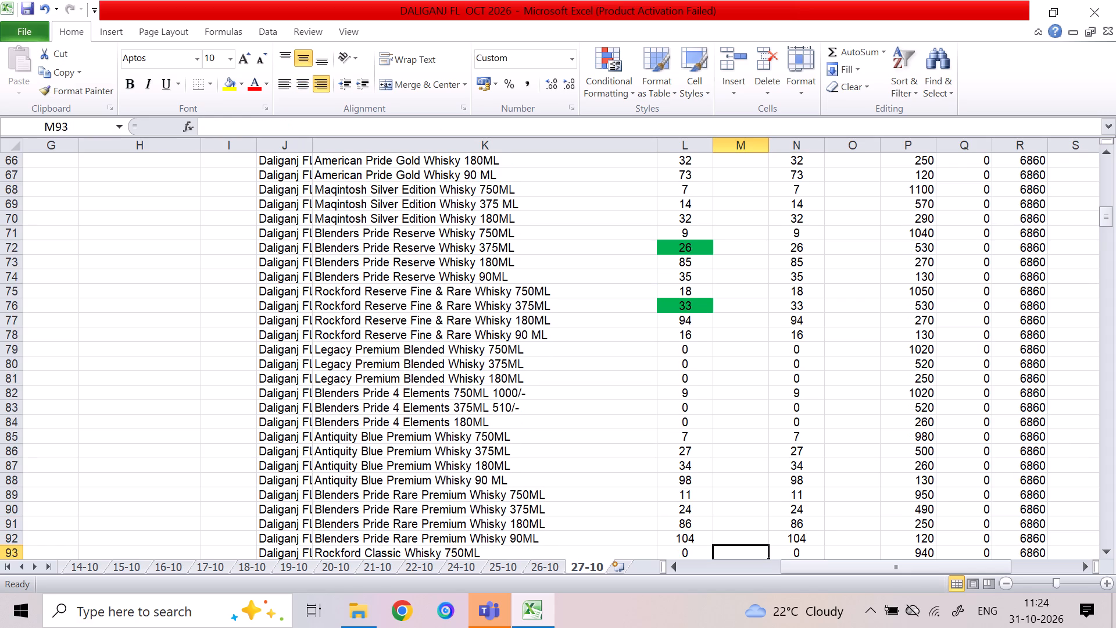
pyautogui.press('Down')
pyautogui.press('Up')
pyautogui.press('Up')
pyautogui.press('Up')
pyautogui.press('Up')
pyautogui.press('Left')
pyautogui.press('Up')
pyautogui.press('Left')
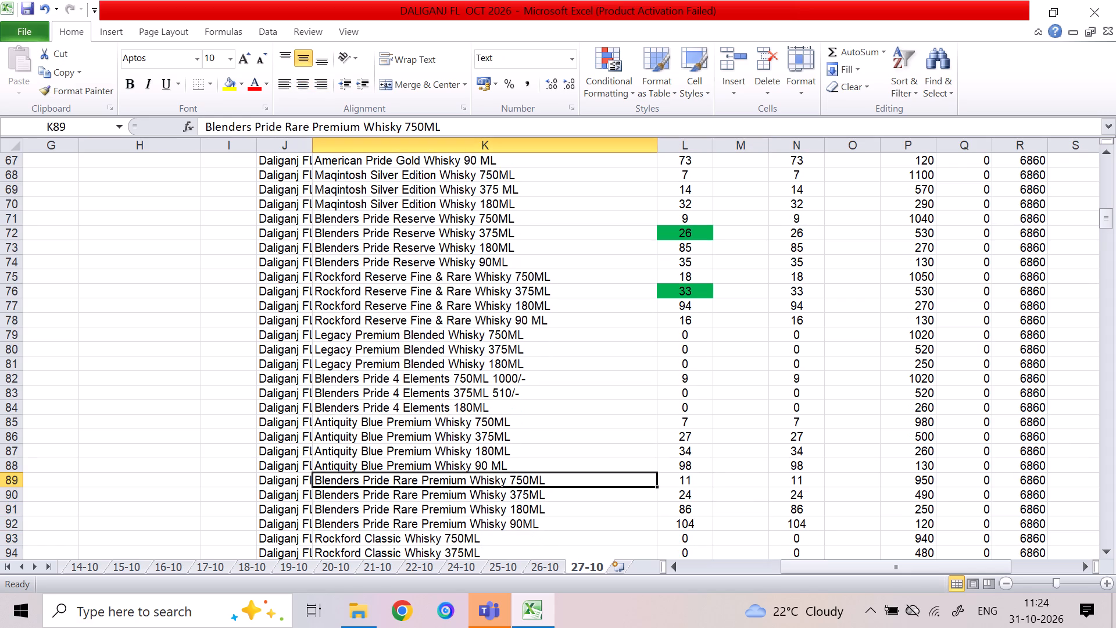
# Check column O from Blenders Pride Rare Premium Whisky 750ML down to Rockford Classic Whisky 375ML.
pyautogui.press('Right')
pyautogui.press('Right')
pyautogui.press('Right')
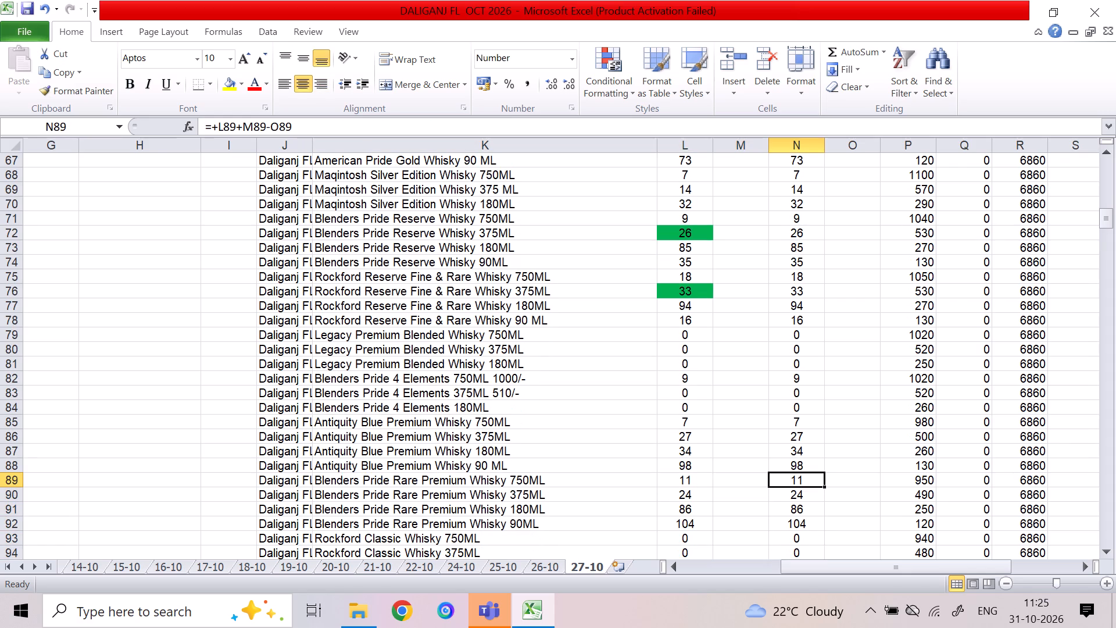
pyautogui.press('Right')
pyautogui.press('Down')
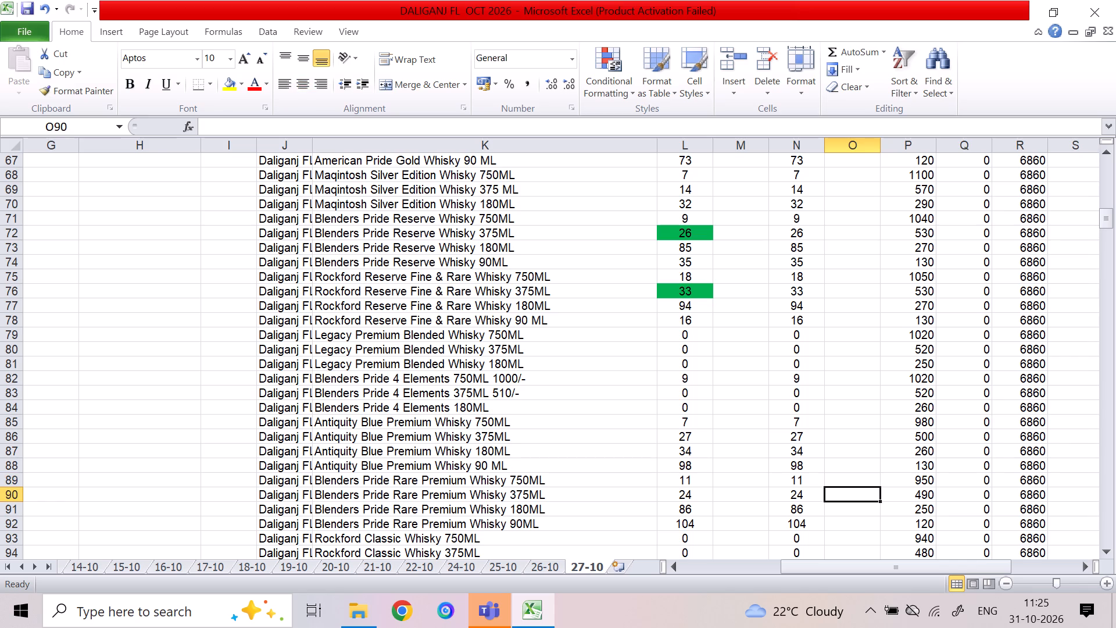
pyautogui.press('Down')
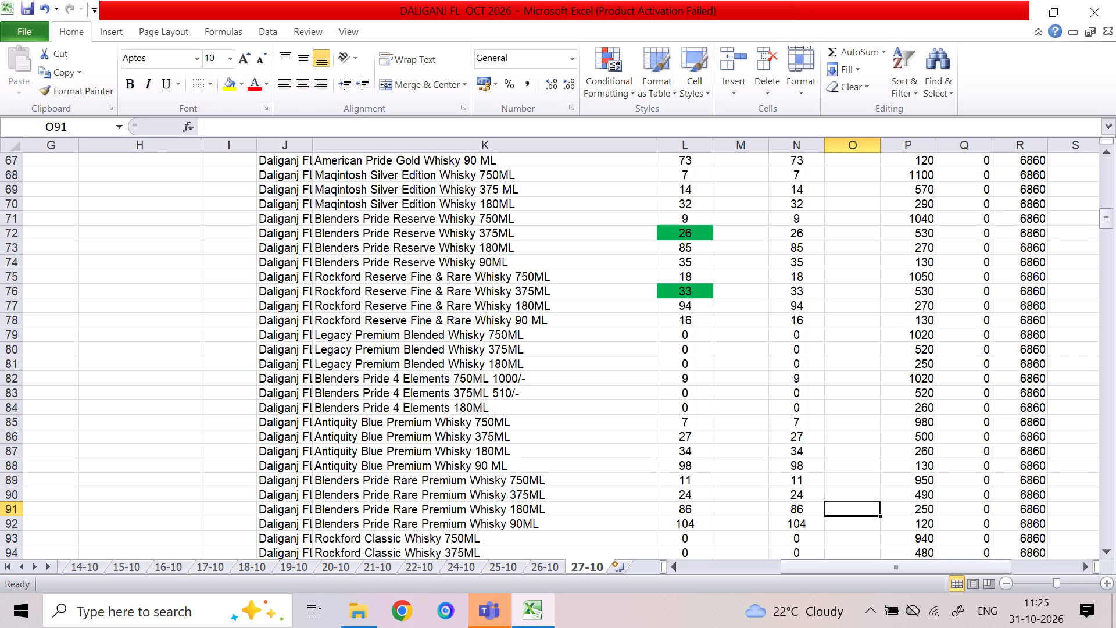
pyautogui.press('Down')
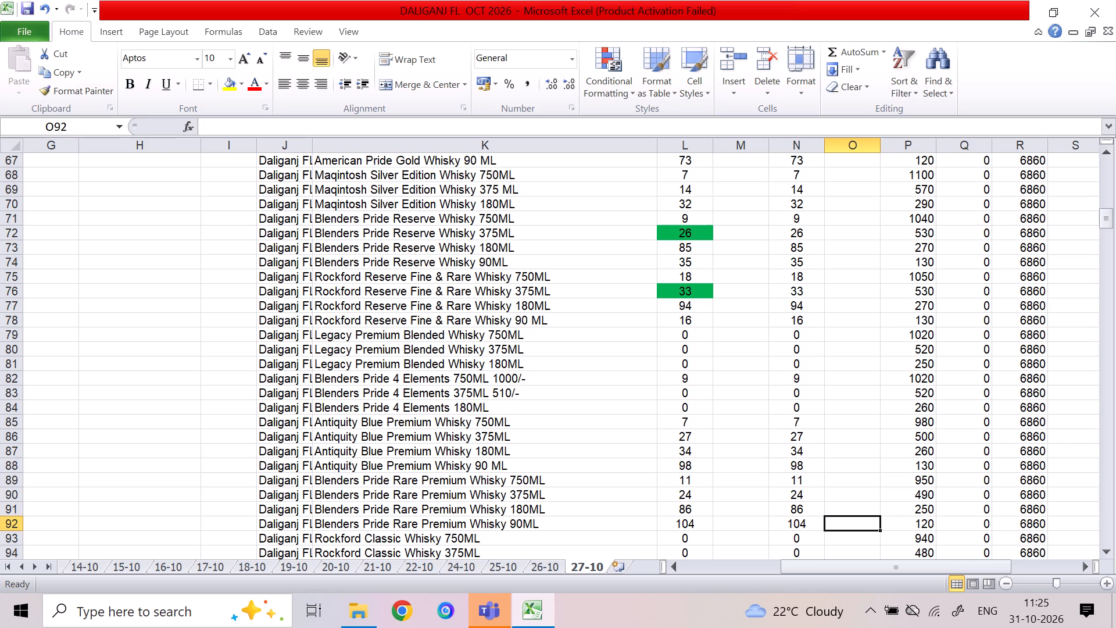
pyautogui.press('Down')
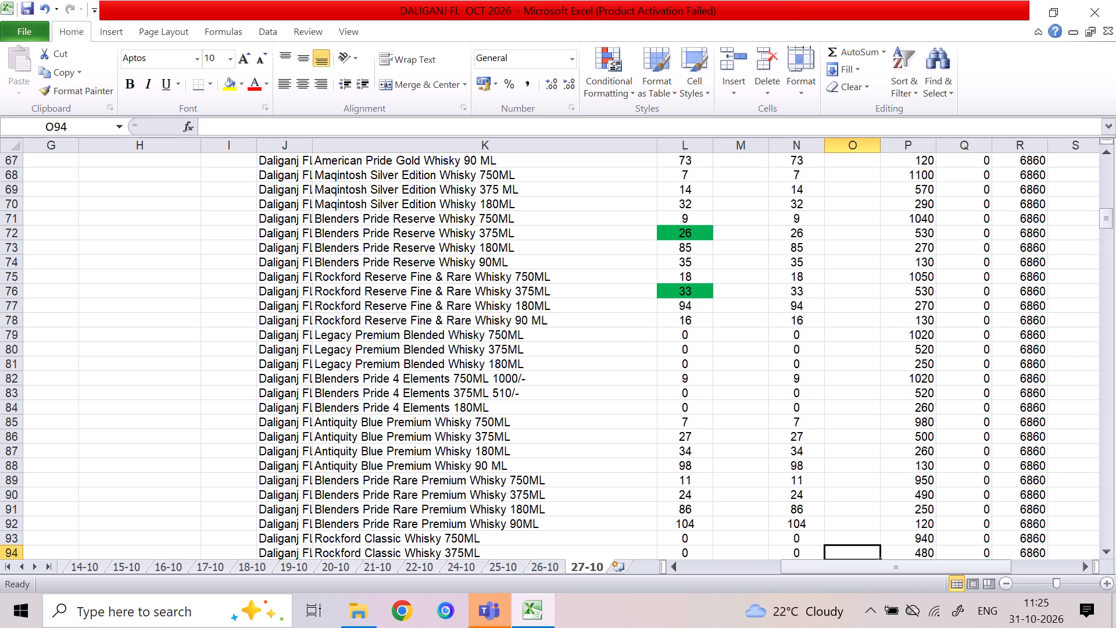
# Recheck column M from Blenders Pride Rare Premium Whisky 90ML up to Antiquity Blue Premium Whisky 90 ML, and the price in P89.
pyautogui.press('Up')
pyautogui.press('Left')
pyautogui.press('Left')
pyautogui.press('Up')
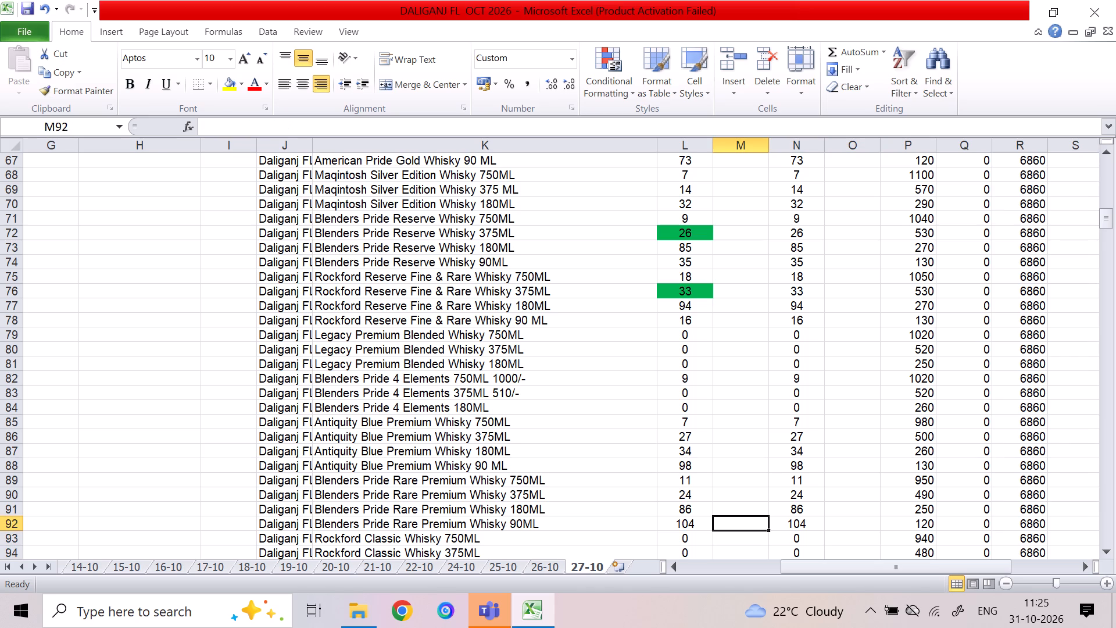
pyautogui.press('Up')
pyautogui.press('Up')
pyautogui.press('Up')
pyautogui.press('Up')
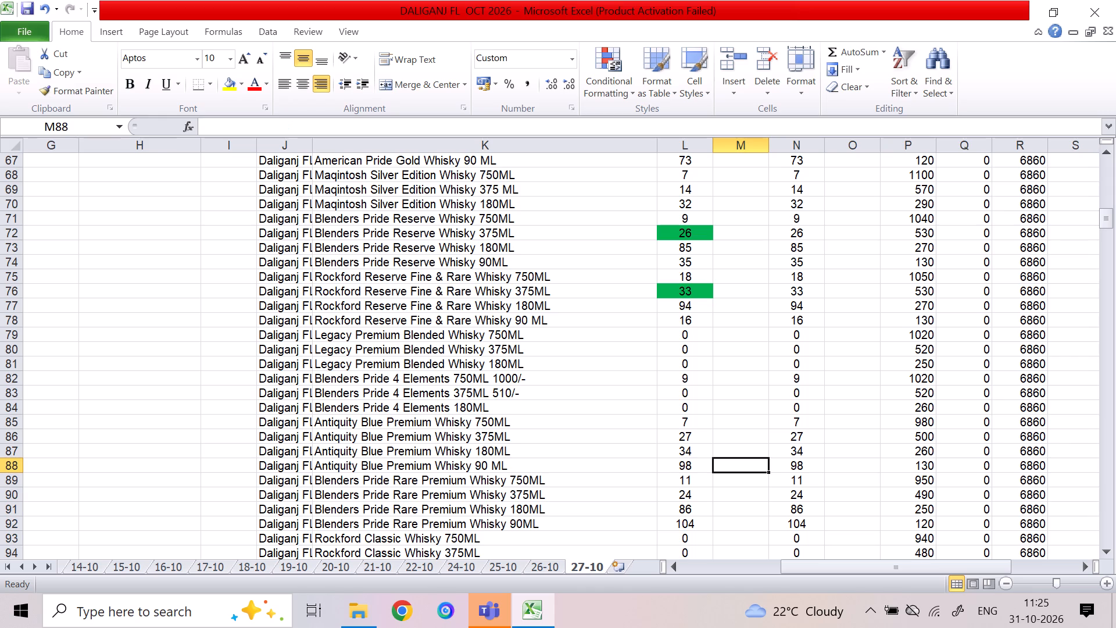
pyautogui.press('Right')
pyautogui.press('Right')
pyautogui.press('Right')
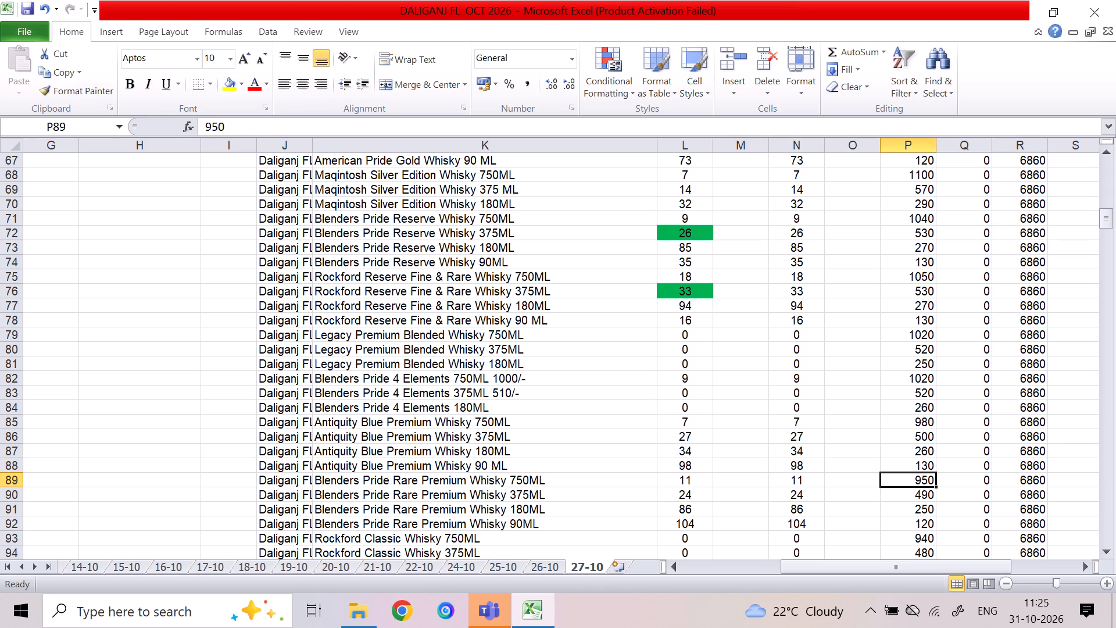
# Look through the column P prices from Blenders Pride Rare Premium Whisky 750ML down to IGL'S Amazing Deluxe Craft Whisky 375 ML.
pyautogui.press('Down')
pyautogui.press('Down')
pyautogui.press('Down')
pyautogui.press('Down')
pyautogui.press('Down')
pyautogui.press('Down')
pyautogui.press('Down')
pyautogui.press('Down')
pyautogui.press('Down')
pyautogui.press('Down')
pyautogui.press('Down')
pyautogui.press('Down')
pyautogui.press('Down')
pyautogui.press('Down')
pyautogui.press('Down')
pyautogui.press('Down')
pyautogui.press('Down')
pyautogui.press('Down')
pyautogui.press('Down')
pyautogui.press('Down')
pyautogui.press('Down')
pyautogui.press('Down')
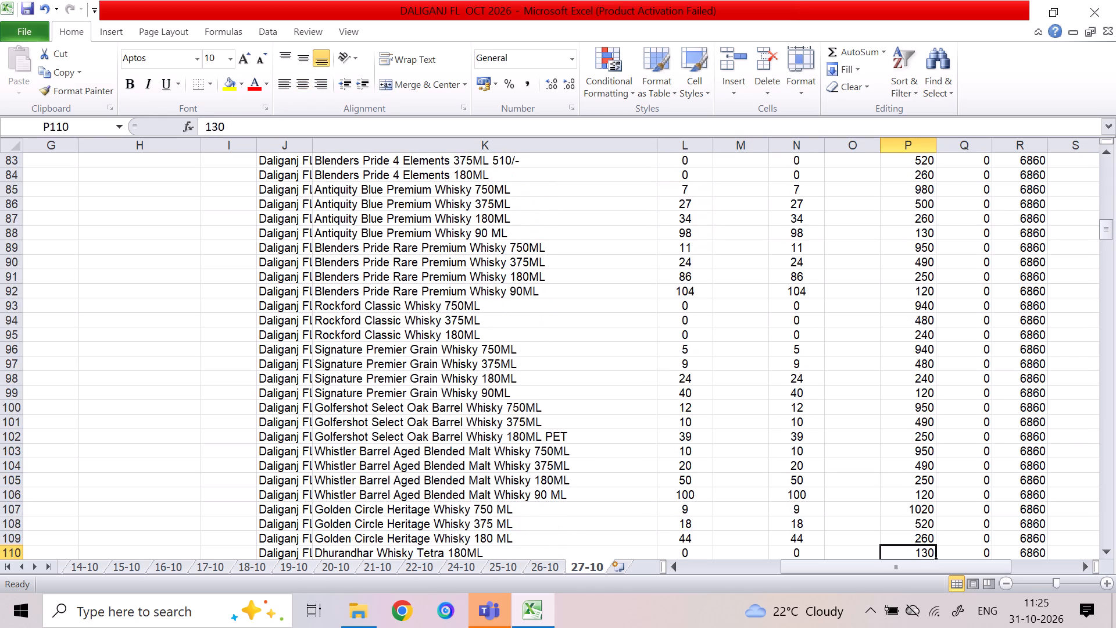
pyautogui.press('Down')
pyautogui.press('Down')
pyautogui.press('Down')
pyautogui.press('Down')
pyautogui.press('Down')
pyautogui.press('Down')
pyautogui.press('Down')
pyautogui.press('Down')
pyautogui.press('Down')
pyautogui.press('Down')
pyautogui.press('Down')
pyautogui.press('Down')
pyautogui.press('Down')
pyautogui.press('Down')
pyautogui.press('Down')
pyautogui.press('Down')
pyautogui.press('Down')
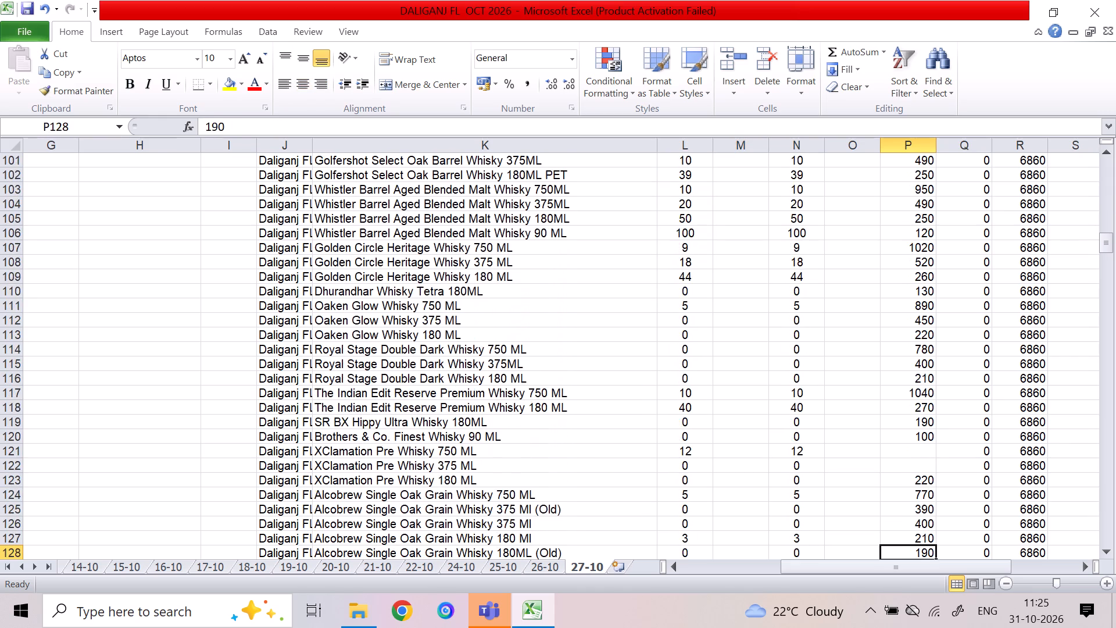
pyautogui.press('Down')
pyautogui.press('Down')
pyautogui.press('Down')
pyautogui.press('Down')
pyautogui.press('Down')
pyautogui.press('Down')
pyautogui.press('Down')
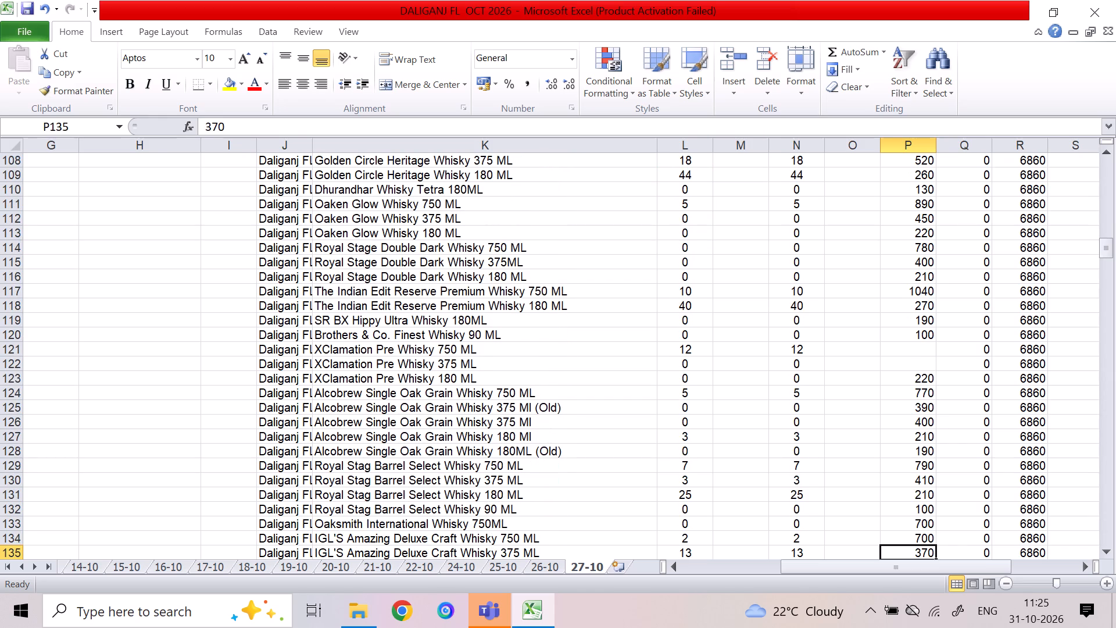
# Scan back up columns P and Q from IGL'S Amazing Deluxe Craft Whisky 375 ML to the 100 Piper 12 Y.O rows.
pyautogui.press('Up')
pyautogui.press('Up')
pyautogui.press('Up')
pyautogui.press('Up')
pyautogui.press('Up')
pyautogui.press('Up')
pyautogui.press('Right')
pyautogui.press('Up')
pyautogui.press('Up')
pyautogui.press('Up')
pyautogui.press('Up')
pyautogui.press('Up')
pyautogui.press('Up')
pyautogui.press('Up')
pyautogui.press('Up')
pyautogui.press('Up')
pyautogui.press('Up')
pyautogui.press('Up')
pyautogui.press('Up')
pyautogui.press('Up')
pyautogui.press('Up')
pyautogui.press('Up')
pyautogui.press('Up')
pyautogui.press('Up')
pyautogui.press('Up')
pyautogui.press('Up')
pyautogui.press('Up')
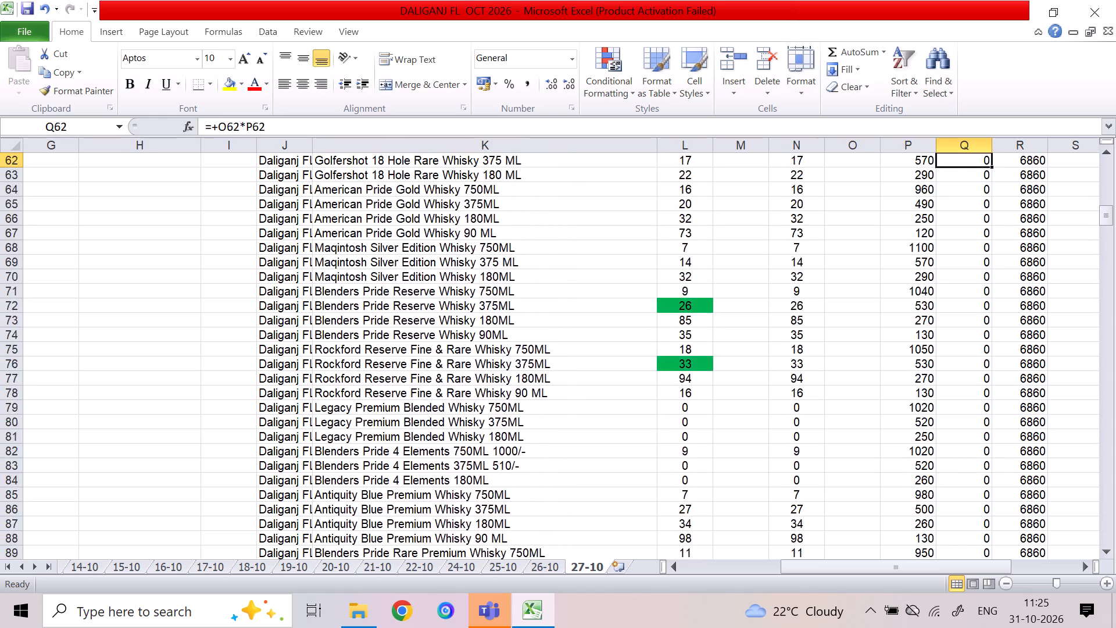
# Go down column Q to Black & White Celebration Edition 90ML and examine its row 42 entries in columns L, N and O.
pyautogui.press('Down')
pyautogui.press('Down')
pyautogui.press('Down')
pyautogui.press('Down')
pyautogui.press('Down')
pyautogui.press('Down')
pyautogui.press('Down')
pyautogui.press('Down')
pyautogui.press('Down')
pyautogui.press('Down')
pyautogui.press('Down')
pyautogui.press('Down')
pyautogui.press('Down')
pyautogui.press('Down')
pyautogui.press('Down')
pyautogui.press('Down')
pyautogui.press('Down')
pyautogui.press('Down')
pyautogui.press('Down')
pyautogui.press('Down')
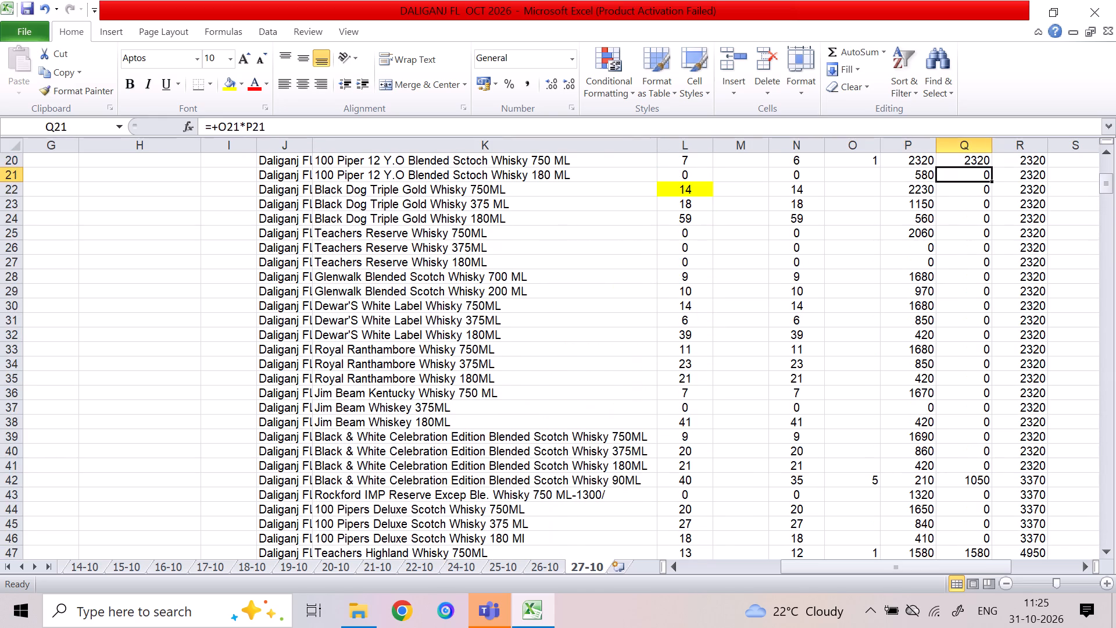
pyautogui.press('Left')
pyautogui.press('Down')
pyautogui.press('Left')
pyautogui.press('Down')
pyautogui.press('Left')
pyautogui.press('Left')
pyautogui.press('Left')
pyautogui.press('Left')
pyautogui.press('Left')
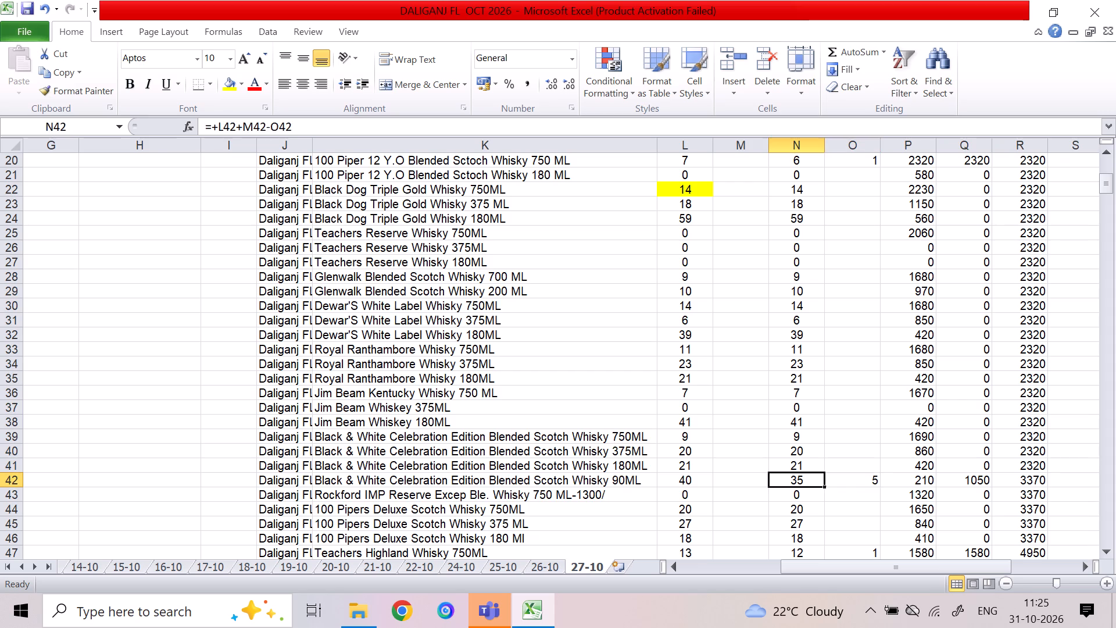
pyautogui.press('Right')
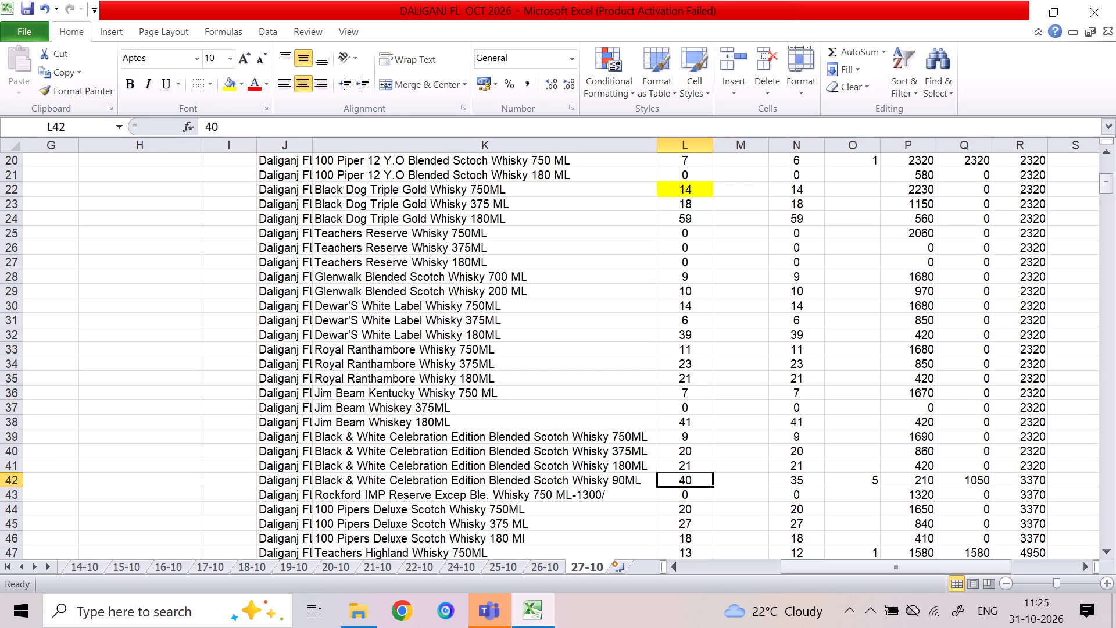
pyautogui.press('Right')
pyautogui.press('Right')
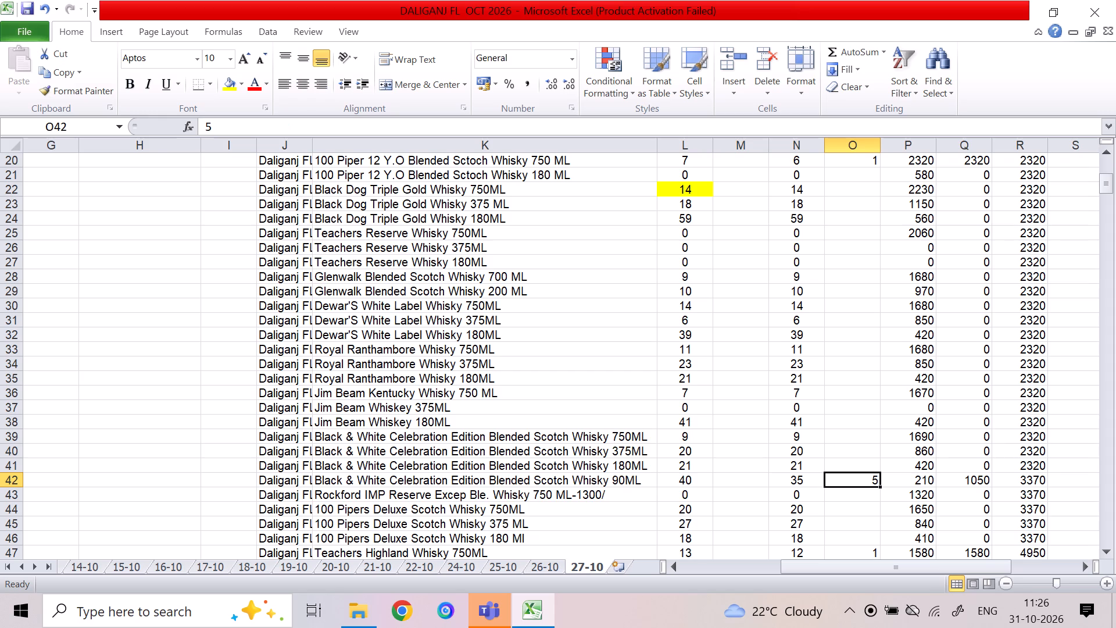
# Check the column O quantities from Rockford IMP Reserve 750 ML down to Blenders Pride Reserve Whisky 375ML.
pyautogui.press('Down')
pyautogui.press('Down')
pyautogui.press('Down')
pyautogui.press('Down')
pyautogui.press('Down')
pyautogui.press('Down')
pyautogui.press('Down')
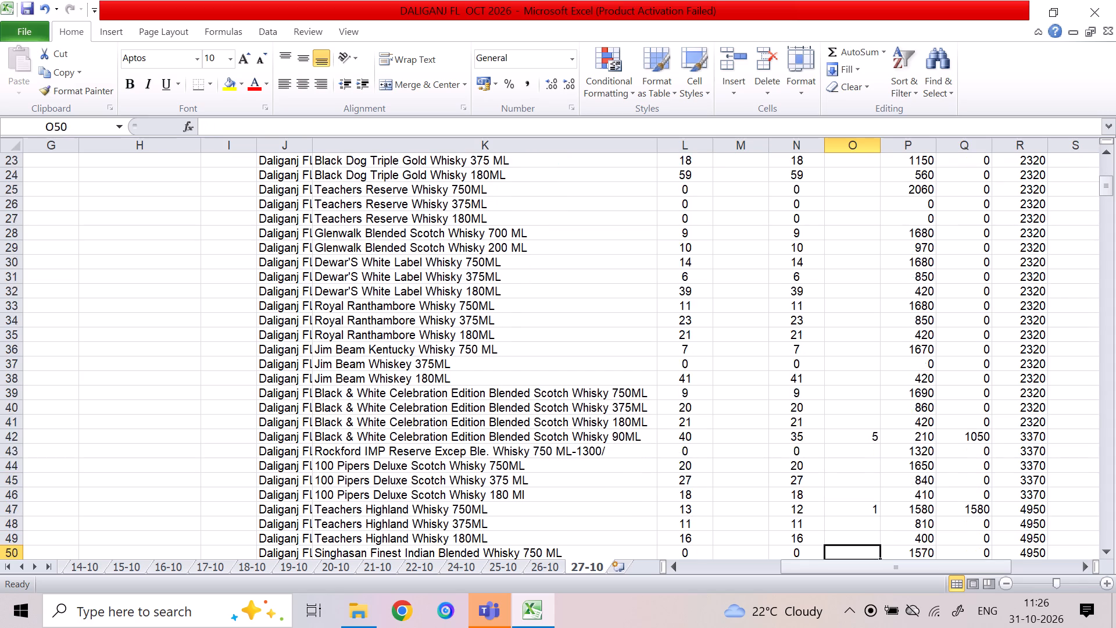
pyautogui.press('Down')
pyautogui.press('Down')
pyautogui.press('Down')
pyautogui.press('Down')
pyautogui.press('Down')
pyautogui.press('Down')
pyautogui.press('Down')
pyautogui.press('Down')
pyautogui.press('Down')
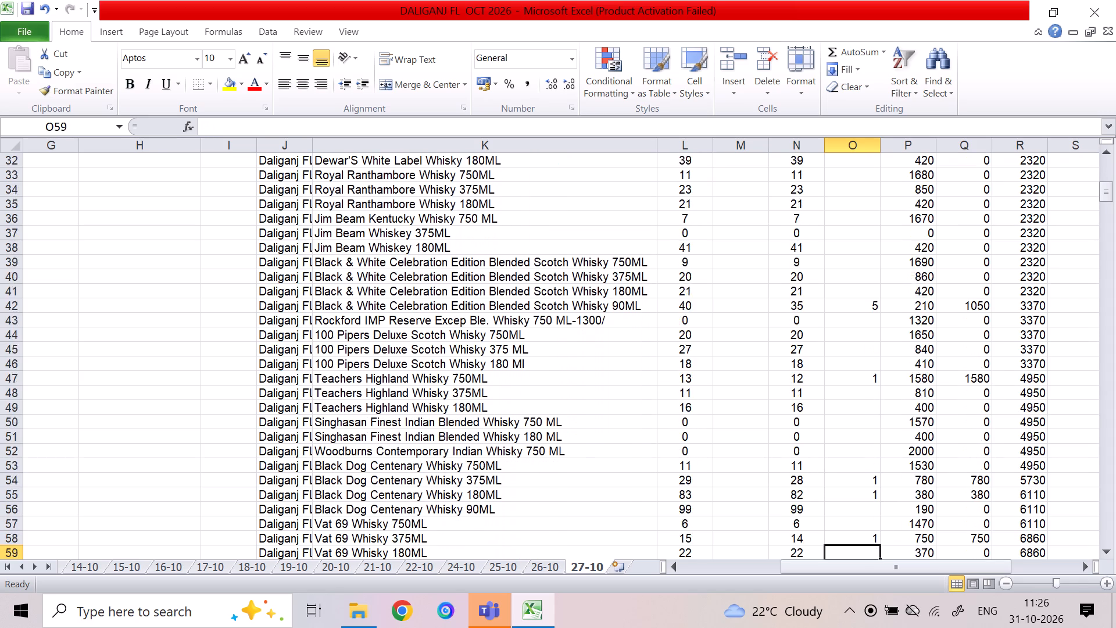
pyautogui.press('Down')
pyautogui.press('Down')
pyautogui.press('Down')
pyautogui.press('Down')
pyautogui.press('Down')
pyautogui.press('Down')
pyautogui.press('Down')
pyautogui.press('Down')
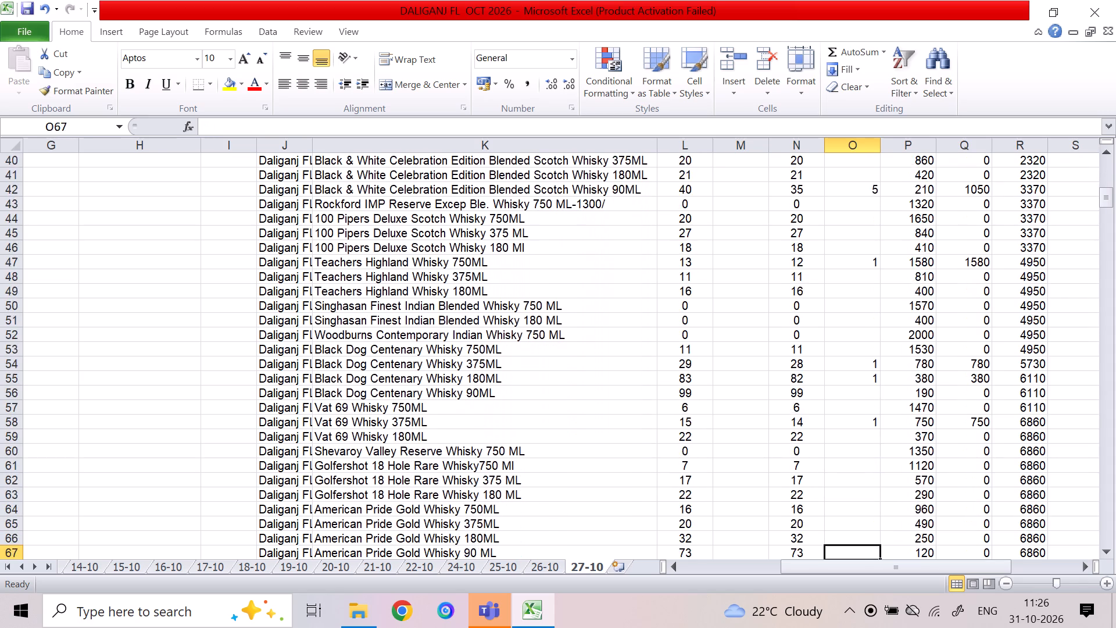
pyautogui.press('Down')
pyautogui.press('Down')
pyautogui.press('Down')
pyautogui.press('Down')
pyautogui.press('Down')
# Examine the column N and L stock figures for the Blenders Pride Reserve Whisky 750ML, 375ML and 180ML rows.
pyautogui.press('Up')
pyautogui.press('Left')
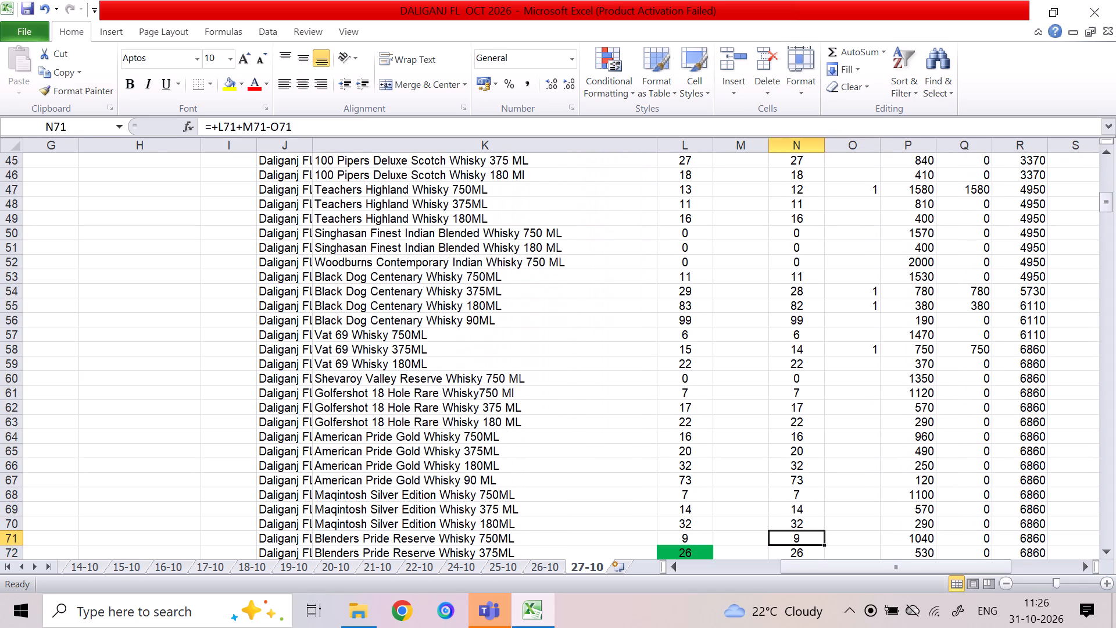
pyautogui.press('Left')
pyautogui.press('Left')
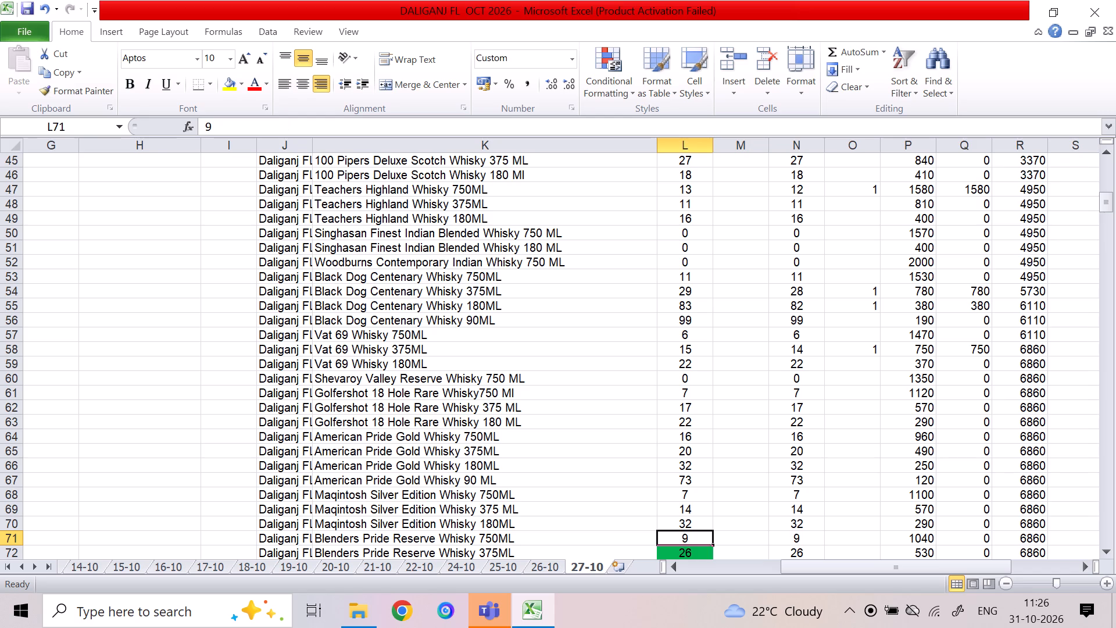
pyautogui.press('Down')
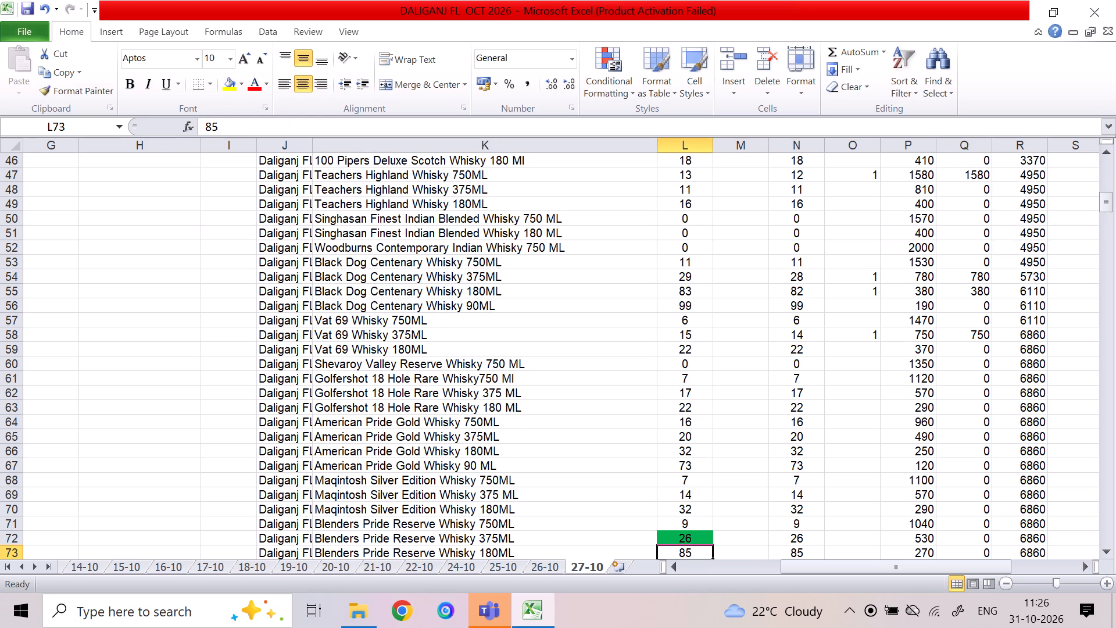
pyautogui.press('Up')
pyautogui.press('Up')
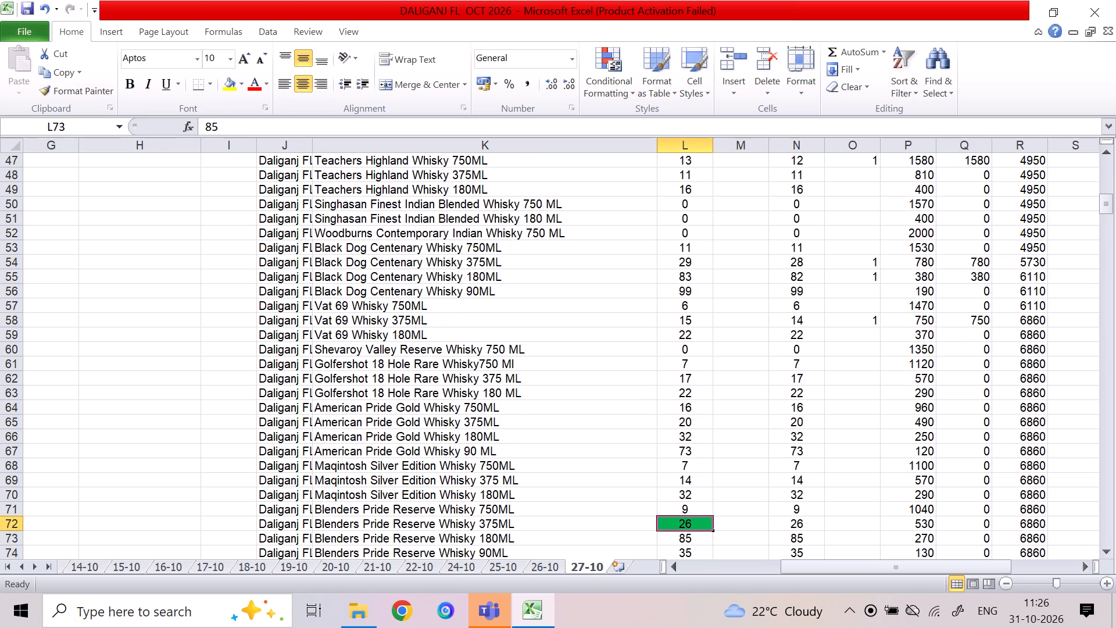
# Copy the item name Blenders Pride Reserve Whisky 750ML from K71 and search for it on sheet 26-10.
pyautogui.press('Left')
pyautogui.press('Up')
pyautogui.press('Left')
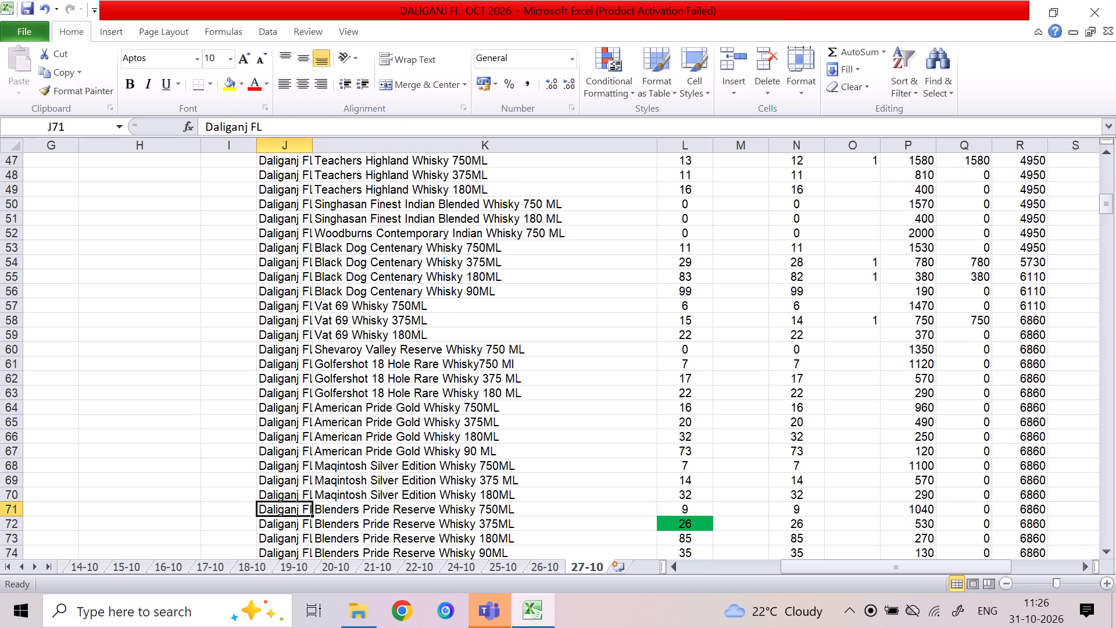
pyautogui.press('Right')
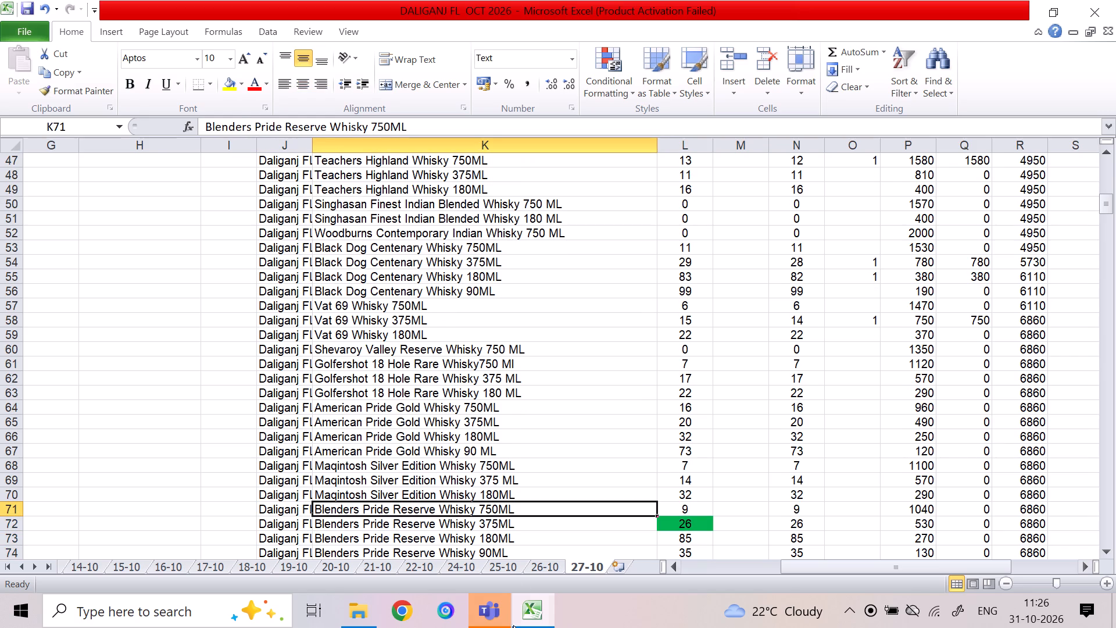
pyautogui.doubleClick(551, 508)
pyautogui.moveTo(551, 508); pyautogui.dragTo(369, 495)
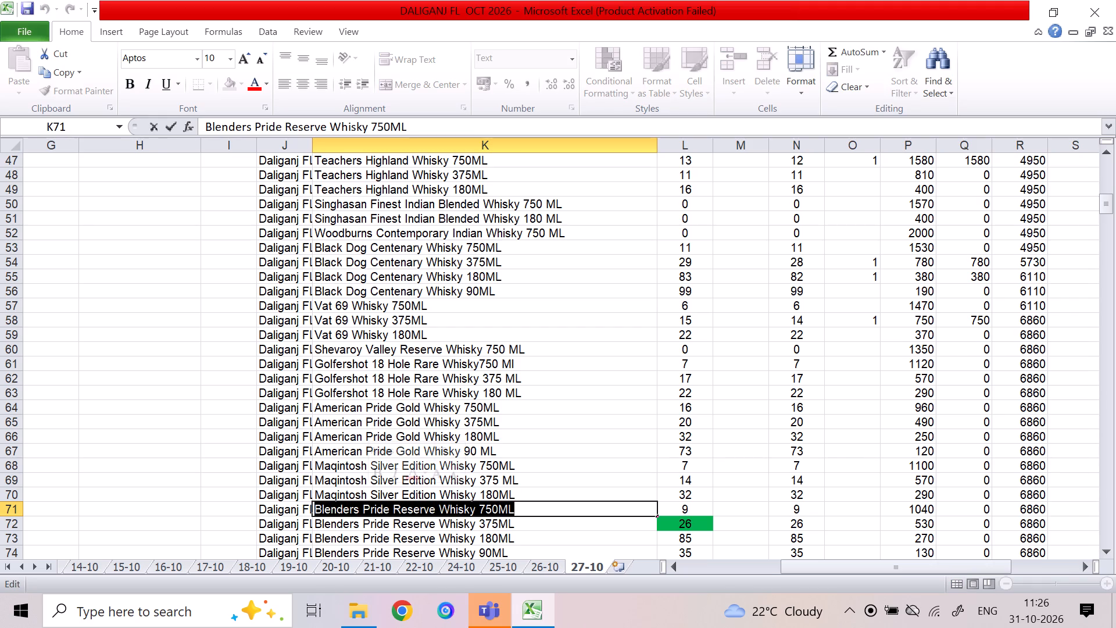
pyautogui.hotkey('ctrl', 'c')
pyautogui.click(550, 562)
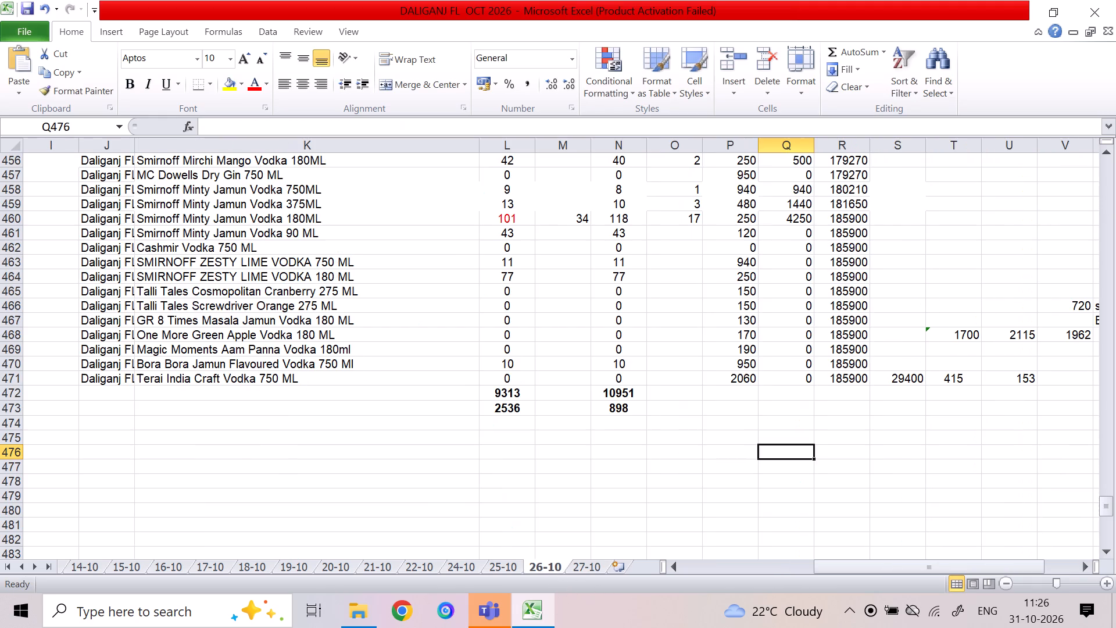
pyautogui.click(588, 466)
pyautogui.hotkey('ctrl', 'f')
pyautogui.hotkey('ctrl', 'v')
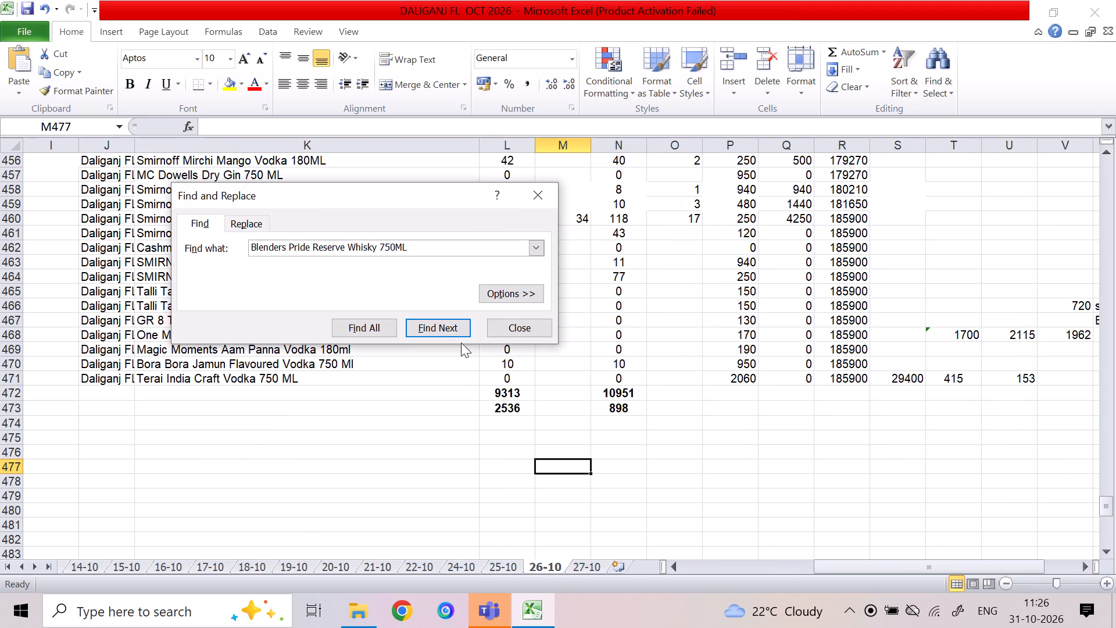
pyautogui.click(454, 329)
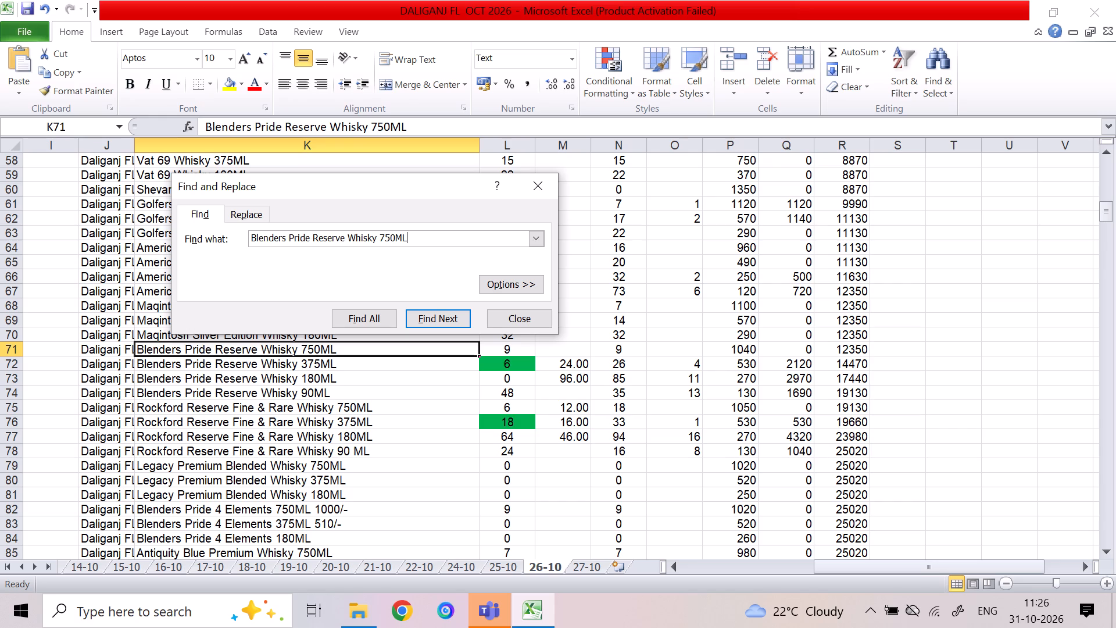
# Examine the Blenders Pride Reserve Whisky 375ML, 180ML and 90ML rows on sheet 26-10, focusing on the 90ML entries in columns L to N.
pyautogui.click(436, 365)
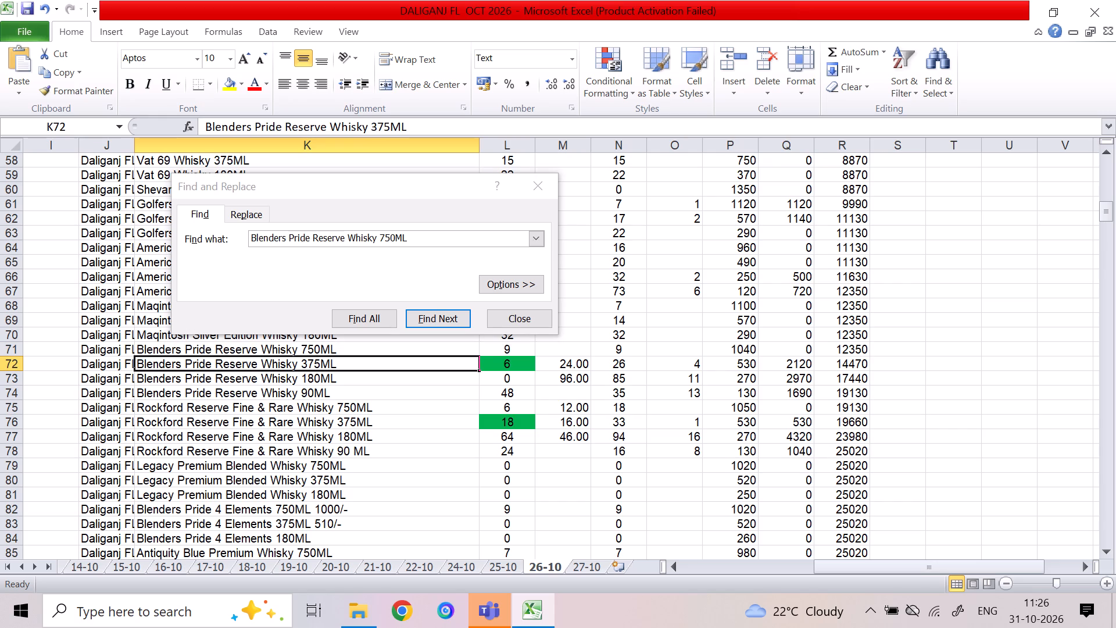
pyautogui.click(623, 381)
pyautogui.click(584, 398)
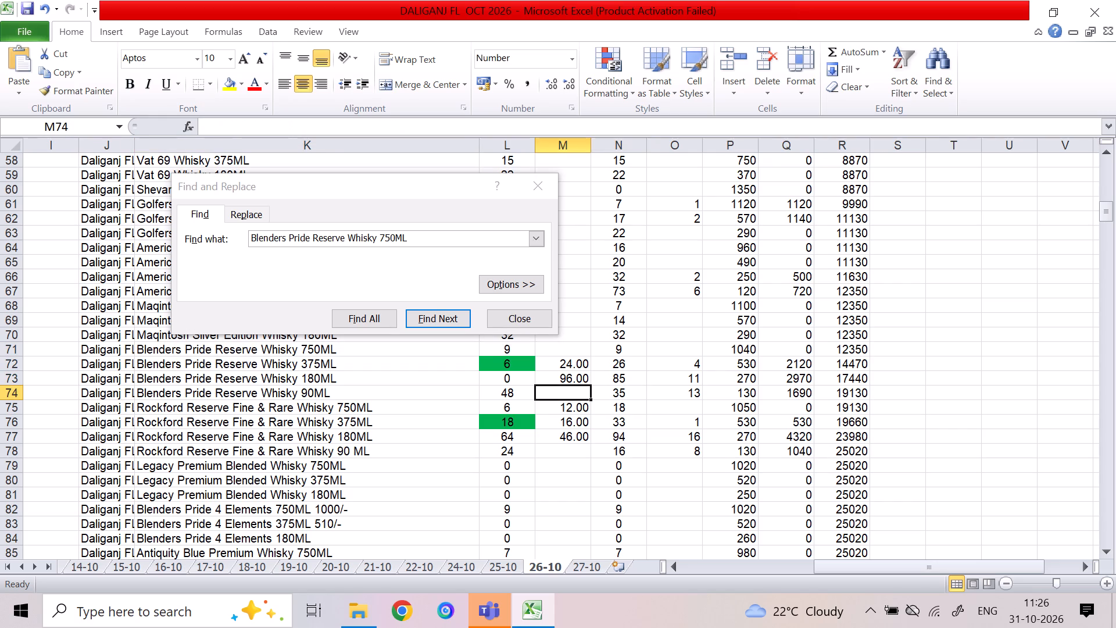
pyautogui.click(511, 395)
pyautogui.click(407, 393)
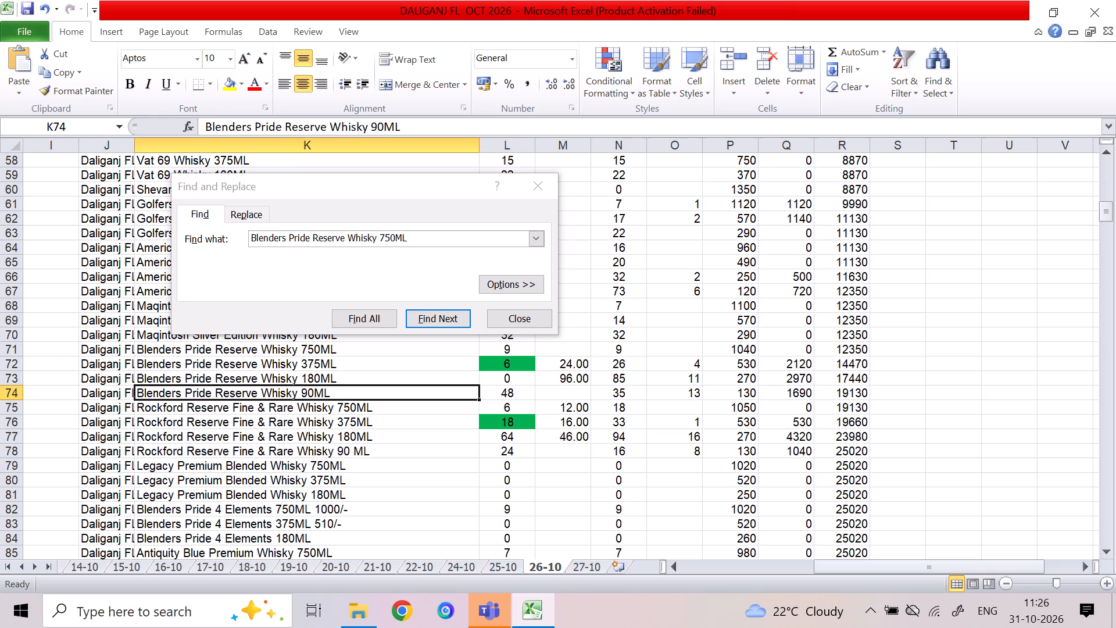
pyautogui.click(620, 398)
pyautogui.click(566, 392)
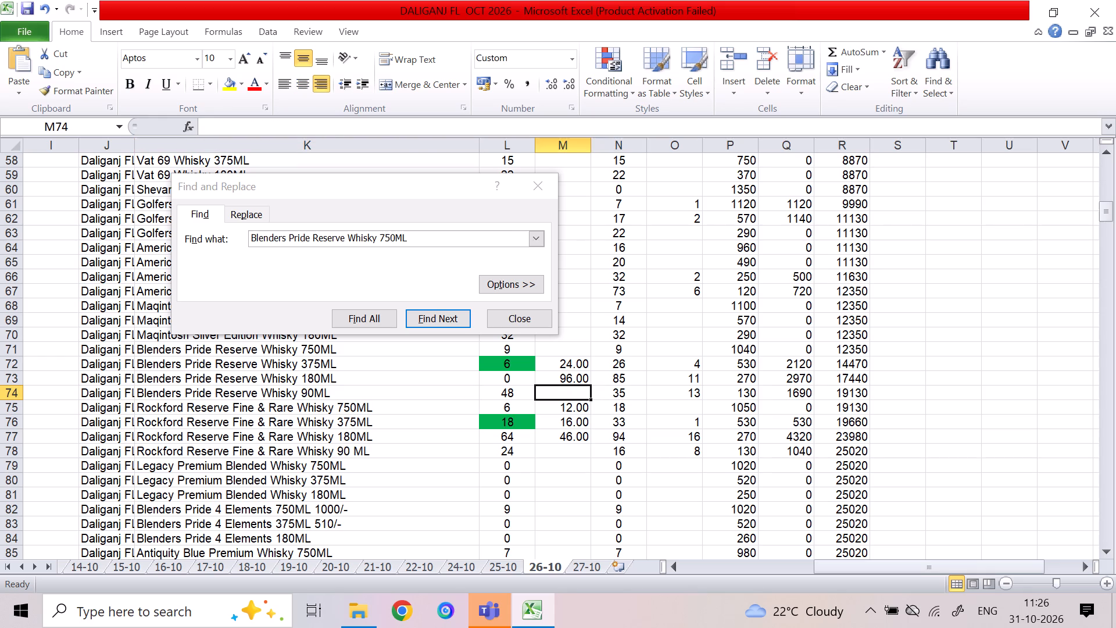
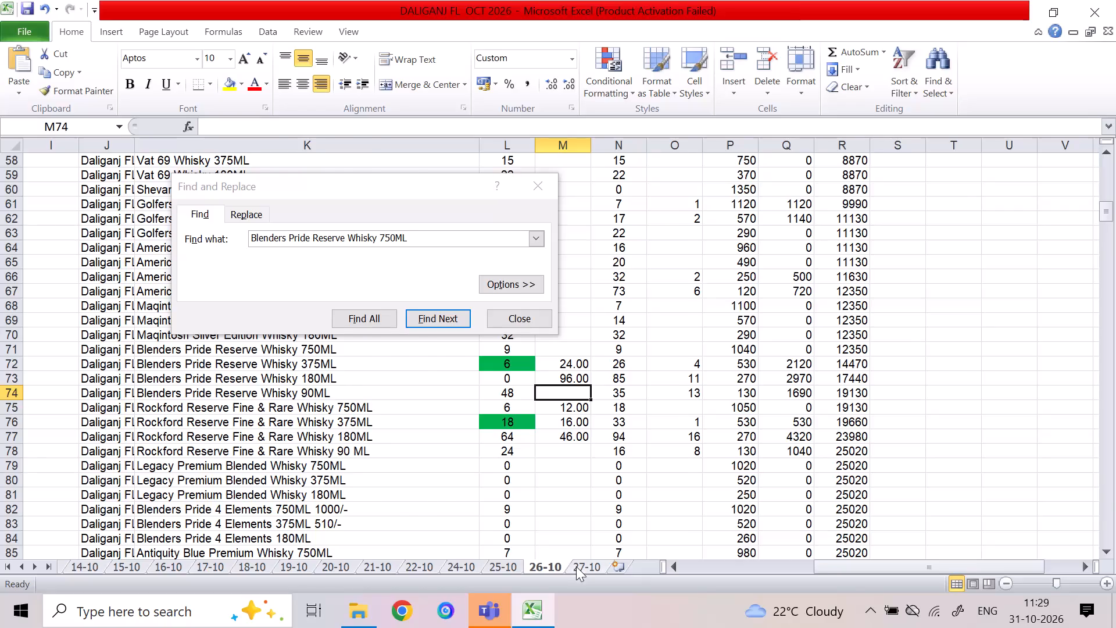
# On sheet 27-10, enter column O quantities for Blenders Pride Reserve Whisky: 1 for 375ML, 1 for 180ML and 9 for 90ML.
pyautogui.click(576, 566)
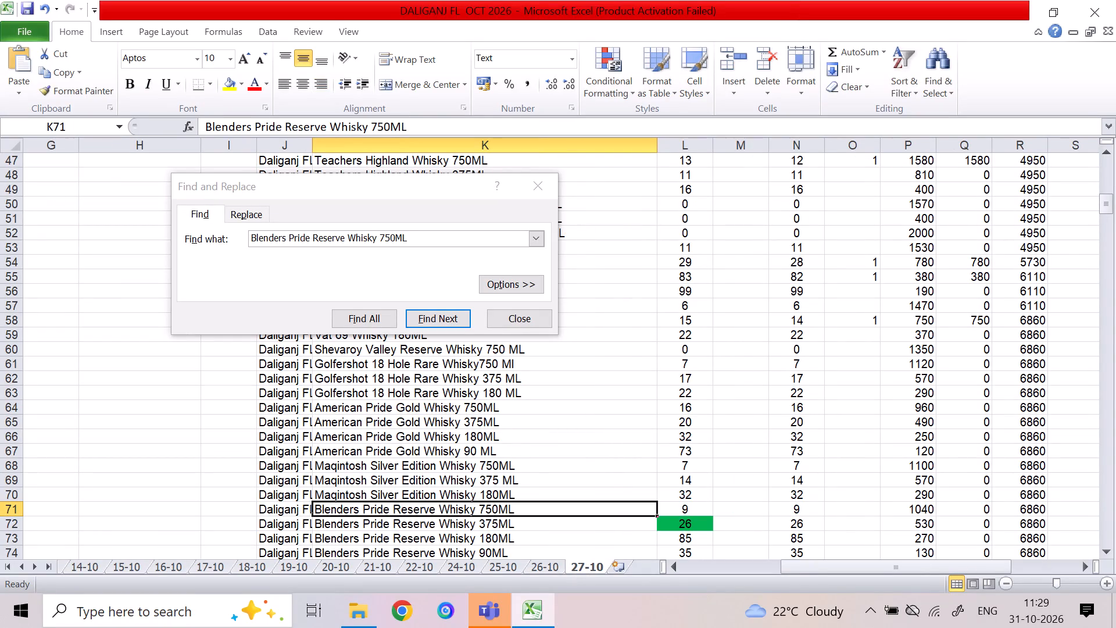
pyautogui.click(741, 530)
pyautogui.click(740, 547)
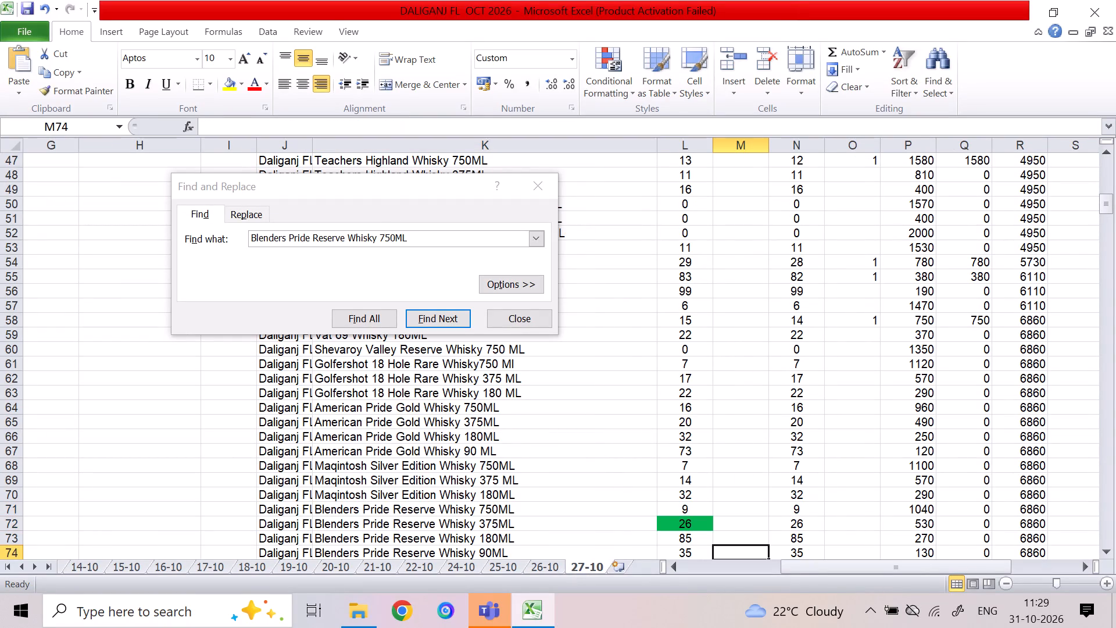
pyautogui.click(747, 506)
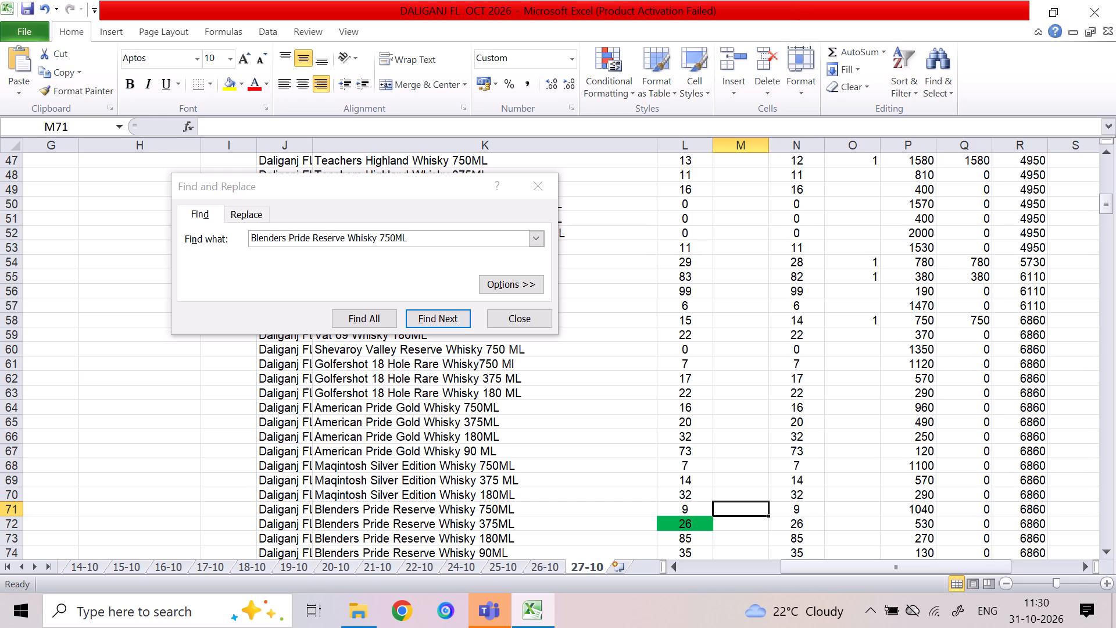
pyautogui.press('Right')
pyautogui.press('Right')
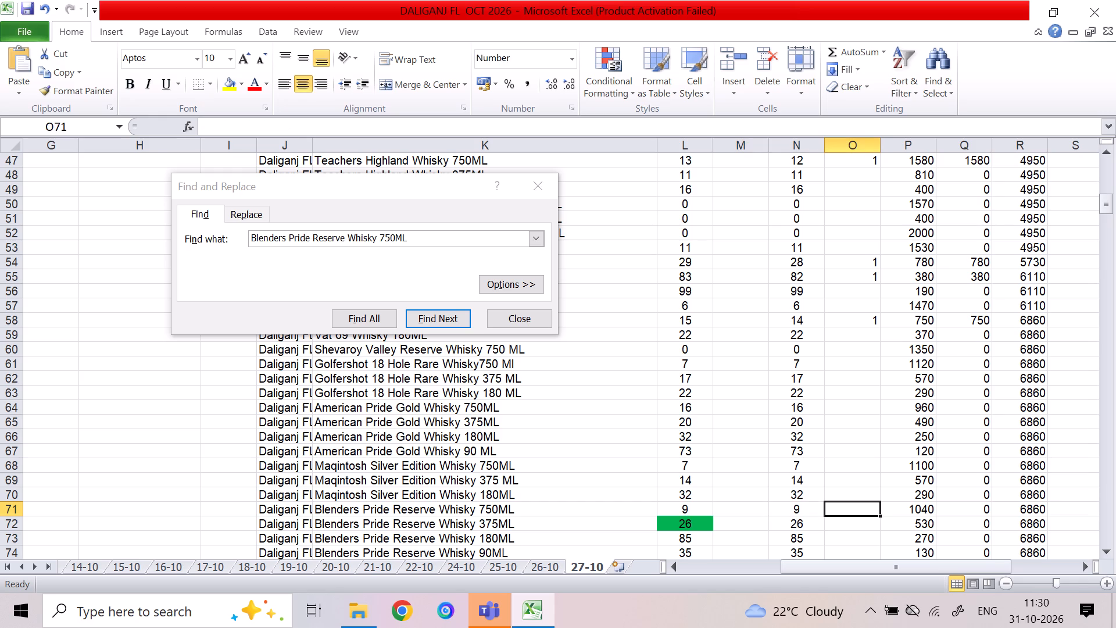
pyautogui.press('Down')
pyautogui.press('1')
pyautogui.press('Down')
pyautogui.press('1')
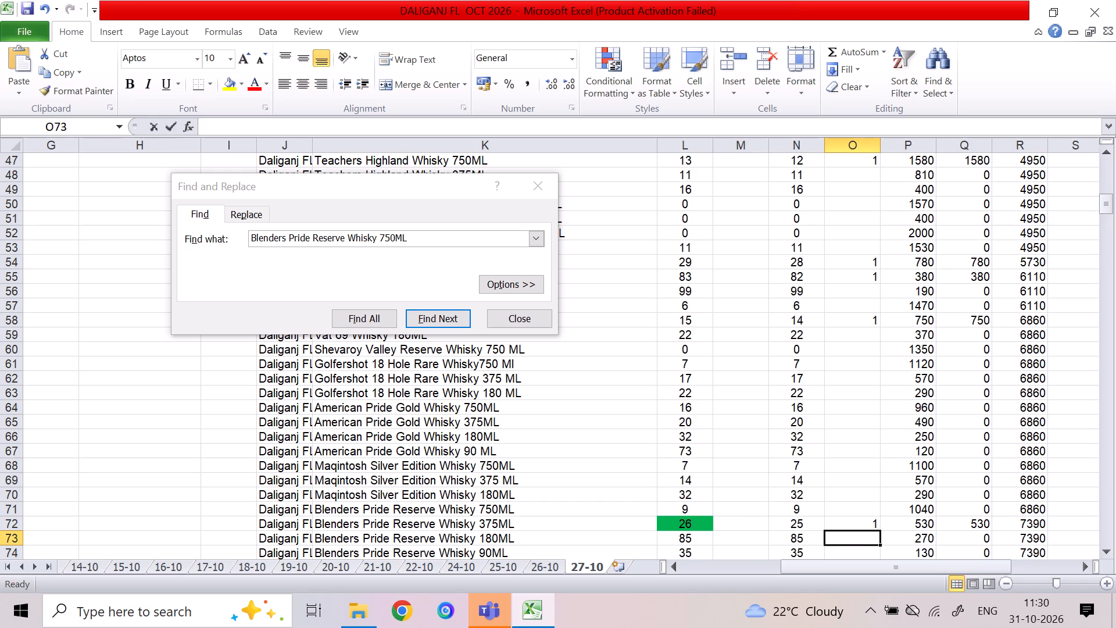
pyautogui.press('Down')
pyautogui.press('9')
pyautogui.press('Down')
# Check the column N balances and column P prices of the Blenders Pride Reserve Whisky 375ML, 180ML and 90ML rows.
pyautogui.press('Up')
pyautogui.press('Up')
pyautogui.press('Up')
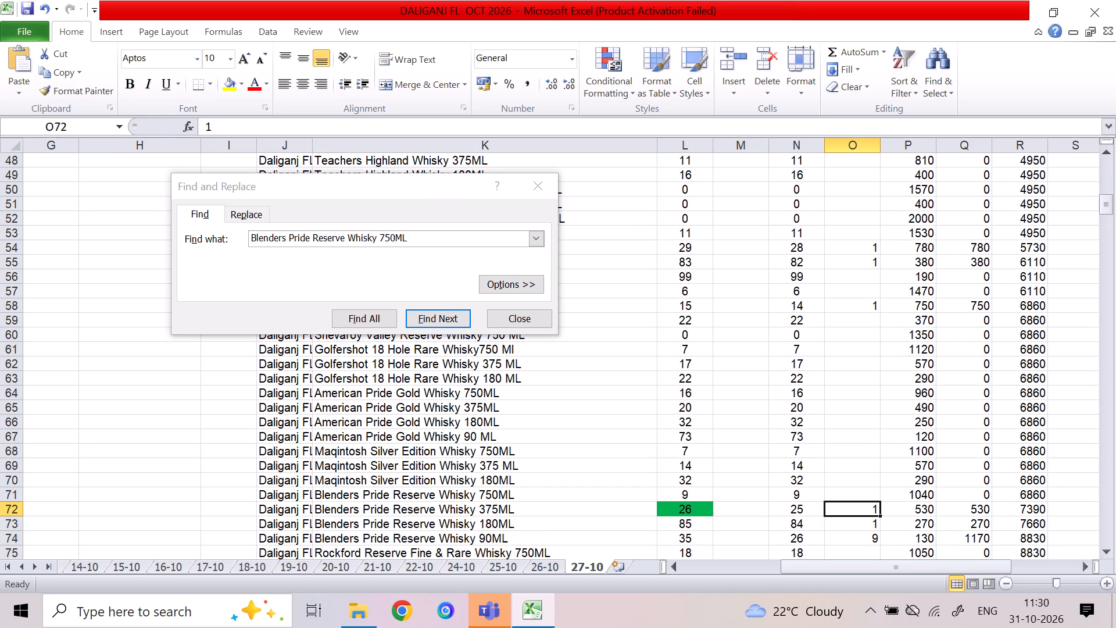
pyautogui.press('Left')
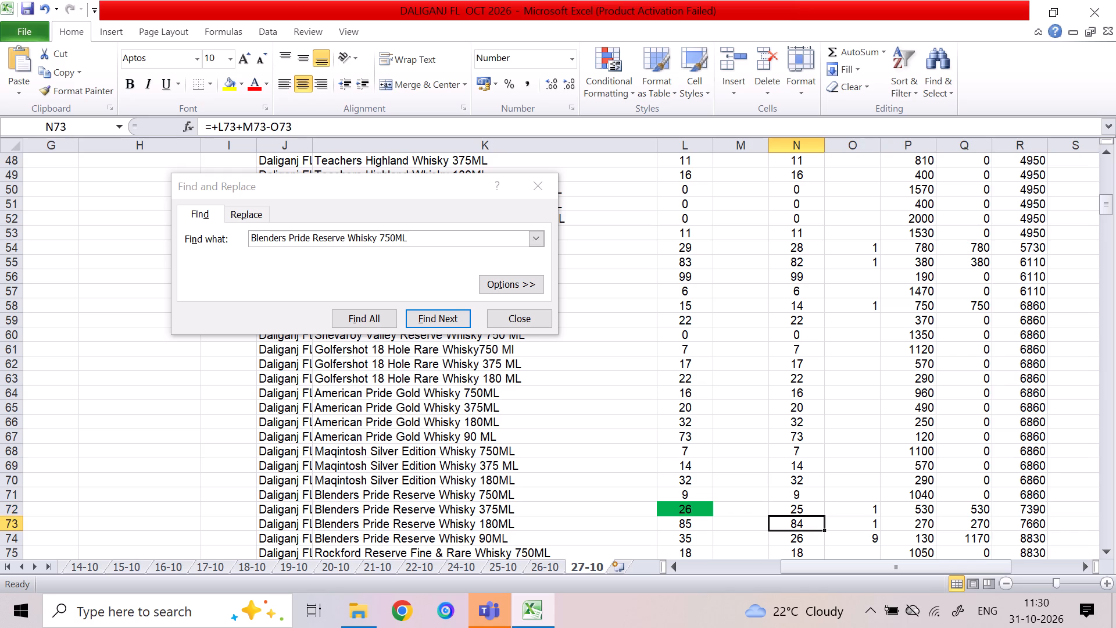
pyautogui.press('Down')
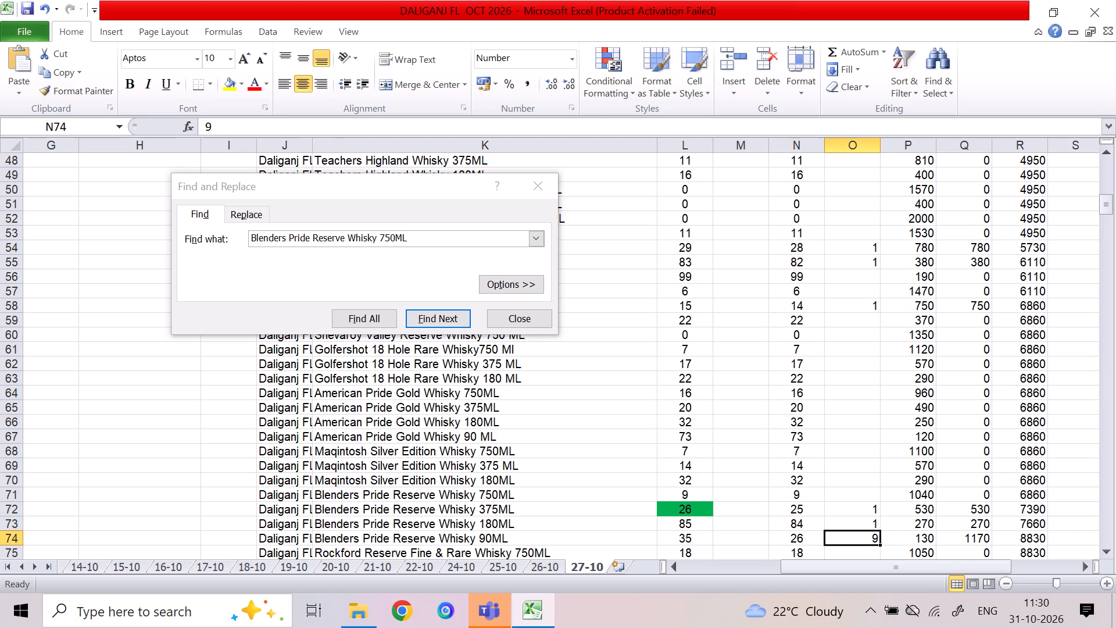
pyautogui.press('Right')
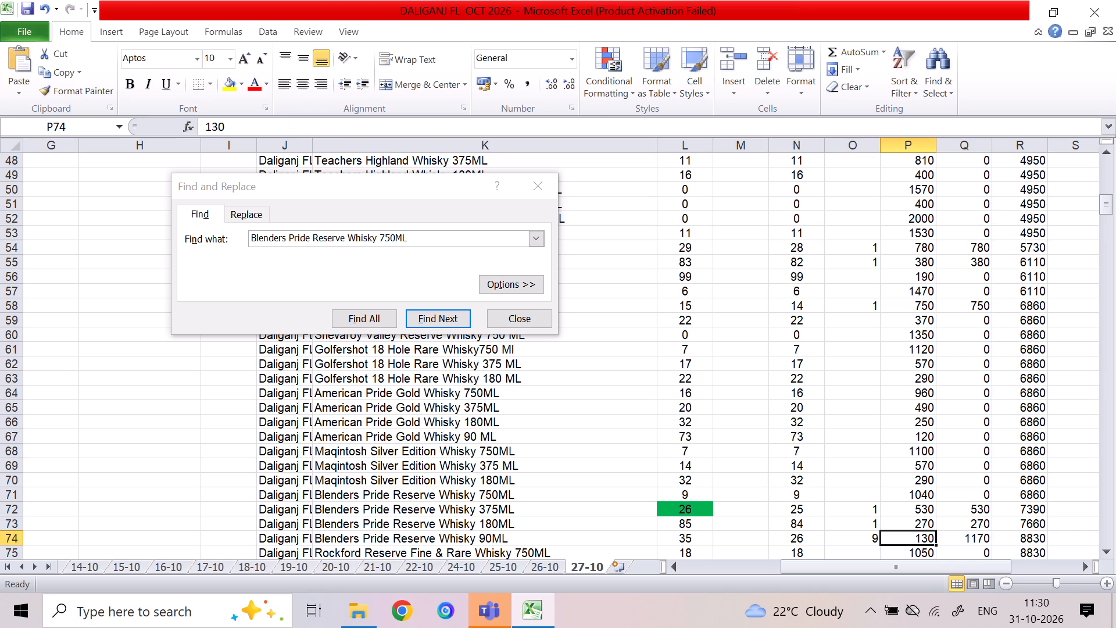
pyautogui.press('Up')
pyautogui.press('Up')
pyautogui.press('Down')
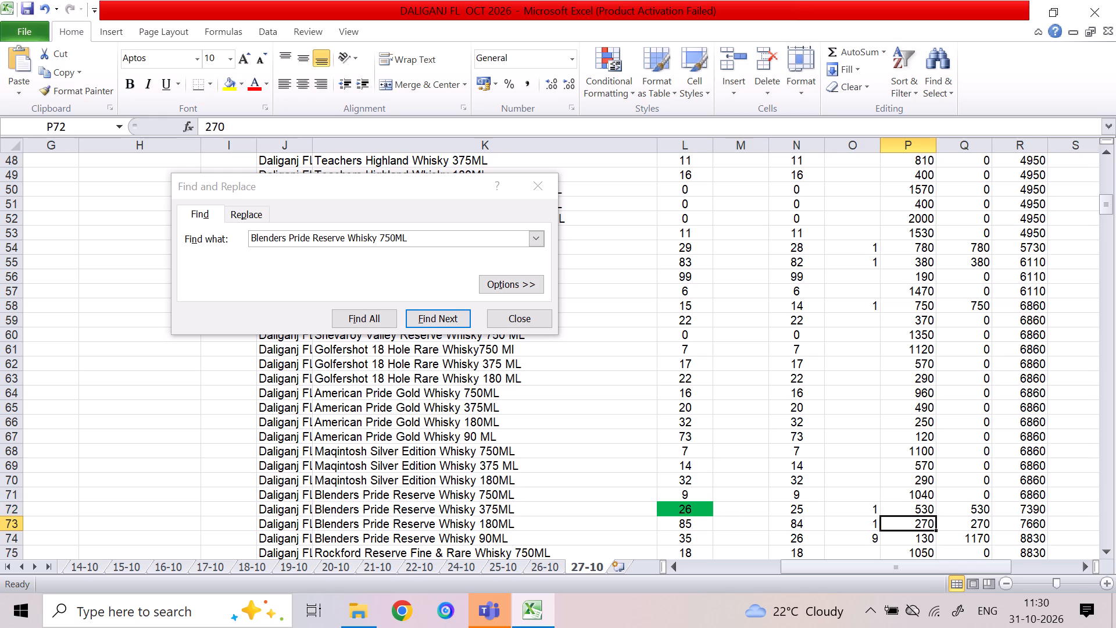
pyautogui.press('Down')
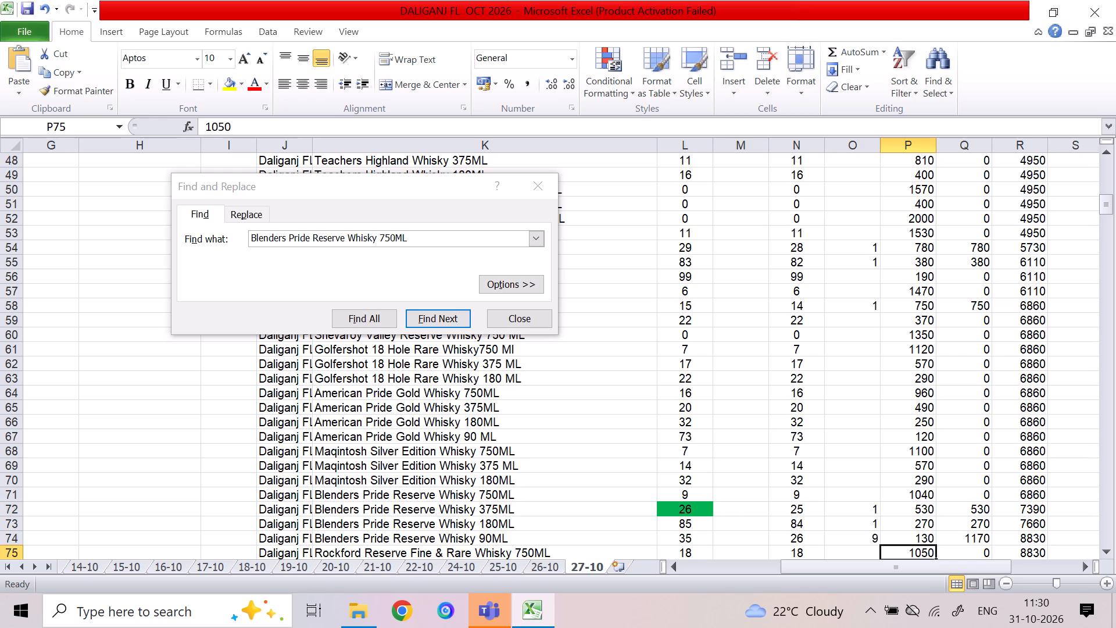
# Enter column O quantities for Rockford Reserve Fine & Rare Whisky: 9 for 180ML and 3 for 90 ML.
pyautogui.press('Left')
pyautogui.press('Down')
pyautogui.press('Up')
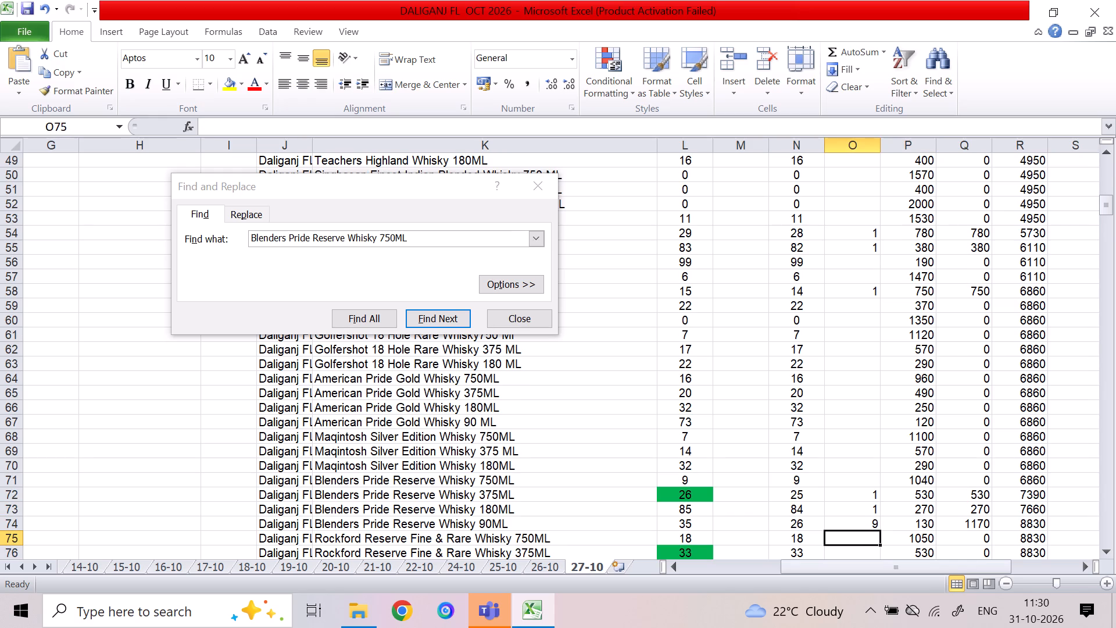
pyautogui.press('Down')
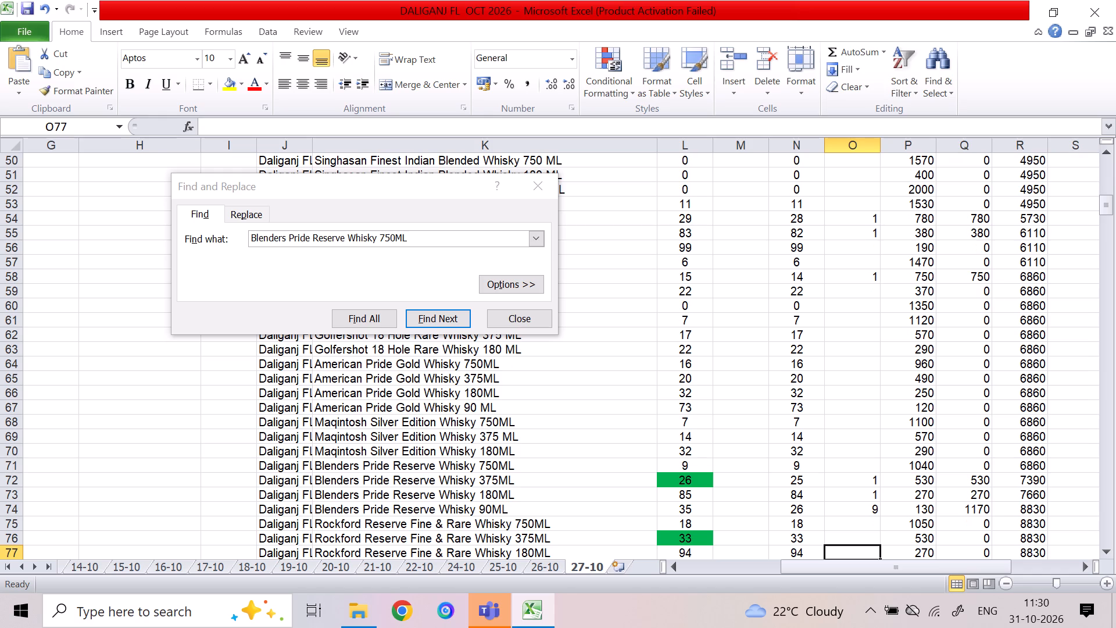
pyautogui.press('9')
pyautogui.press('Down')
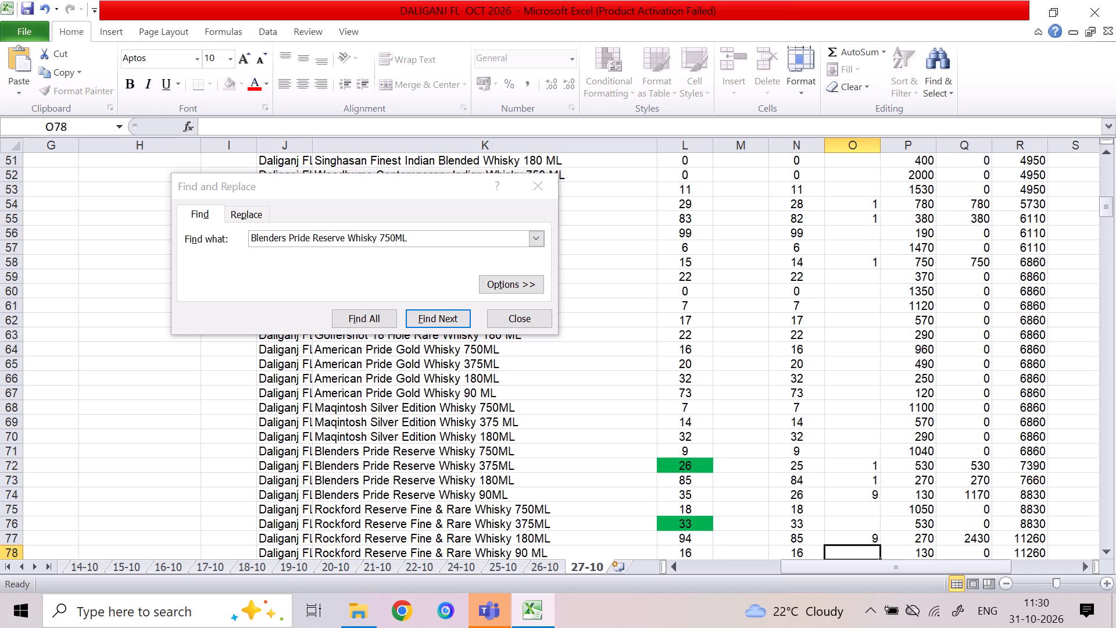
pyautogui.press('3')
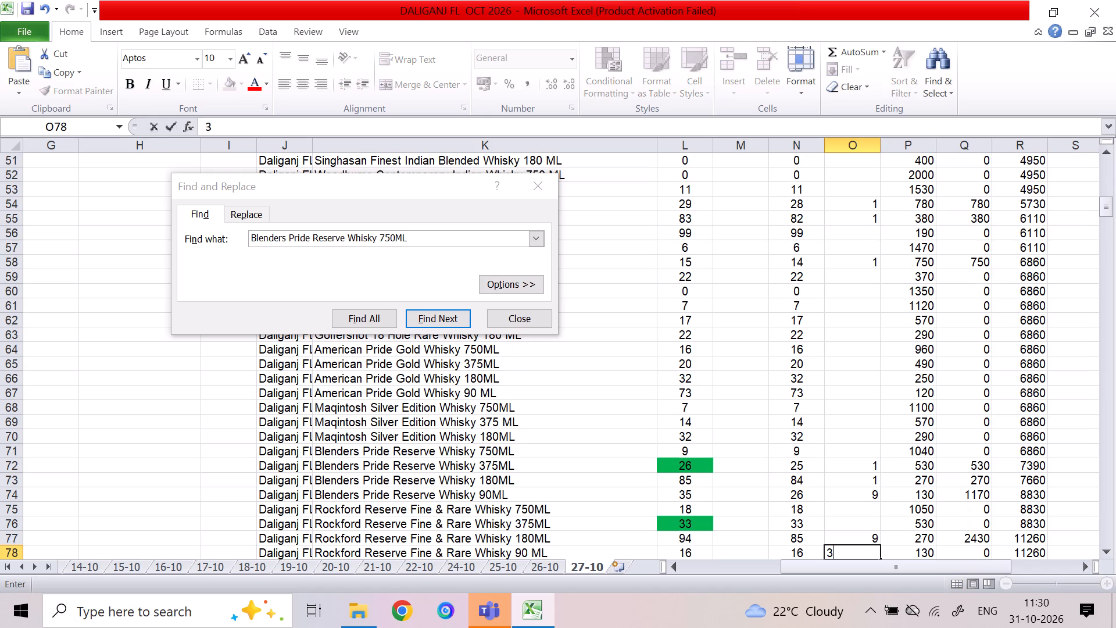
pyautogui.press('Down')
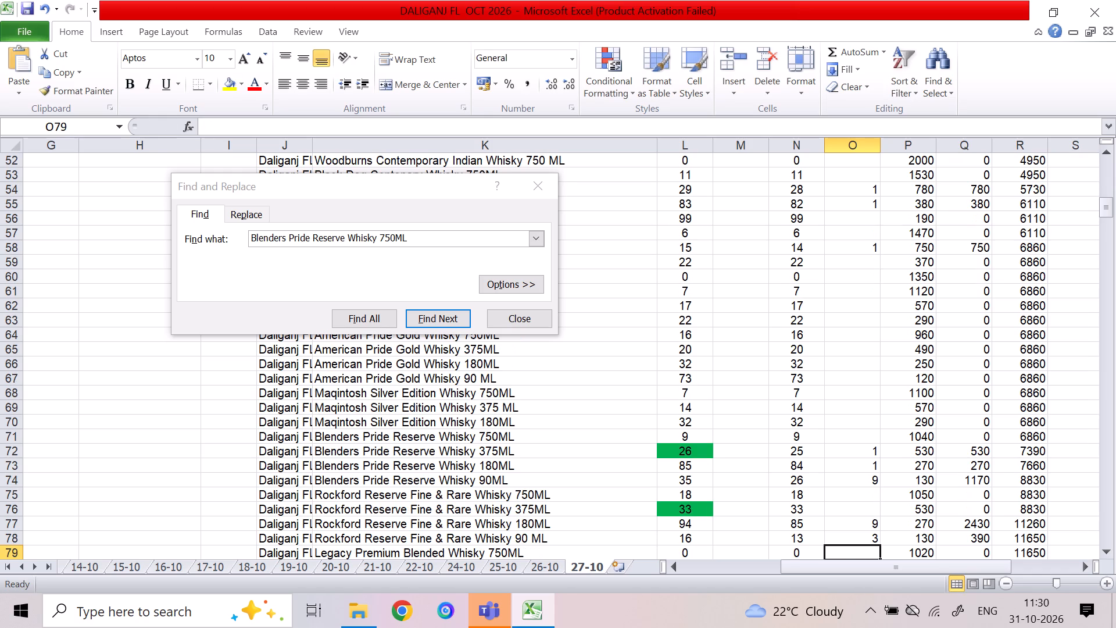
# Enter column O quantities for Blenders Pride Rare Premium Whisky: 1 for 750ML, 4 for 375ML, 4 for 180ML and 6 for 90ML.
pyautogui.press('Down')
pyautogui.press('Down')
pyautogui.press('Down')
pyautogui.press('Down')
pyautogui.press('Down')
pyautogui.press('Down')
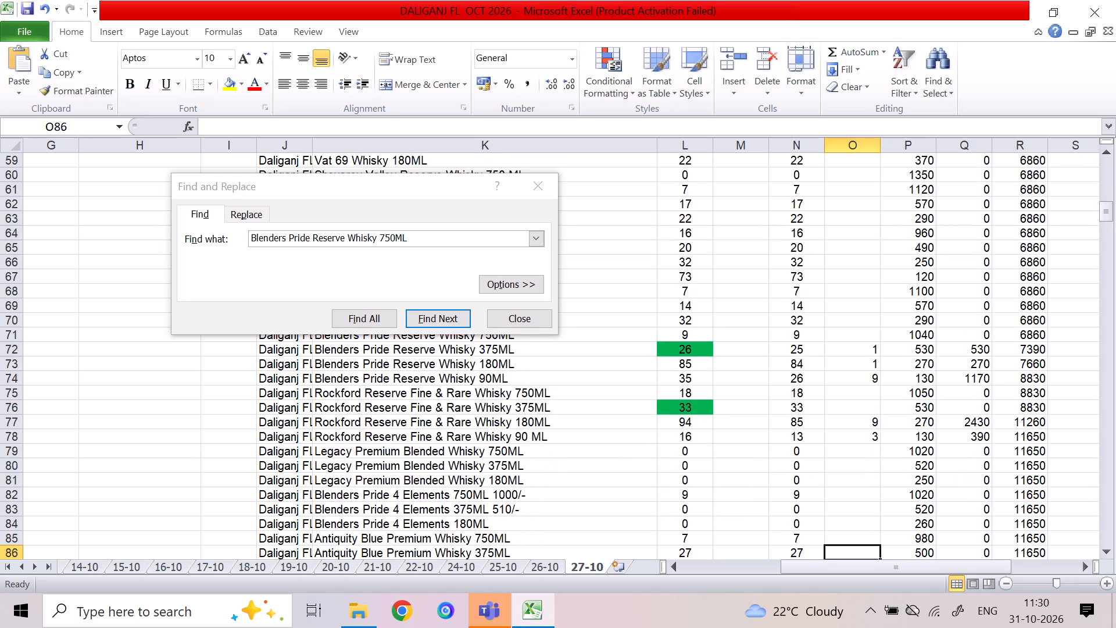
pyautogui.press('Down')
pyautogui.press('Down')
pyautogui.press('Down')
pyautogui.press('Down')
pyautogui.press('Down')
pyautogui.press('Up')
pyautogui.press('Up')
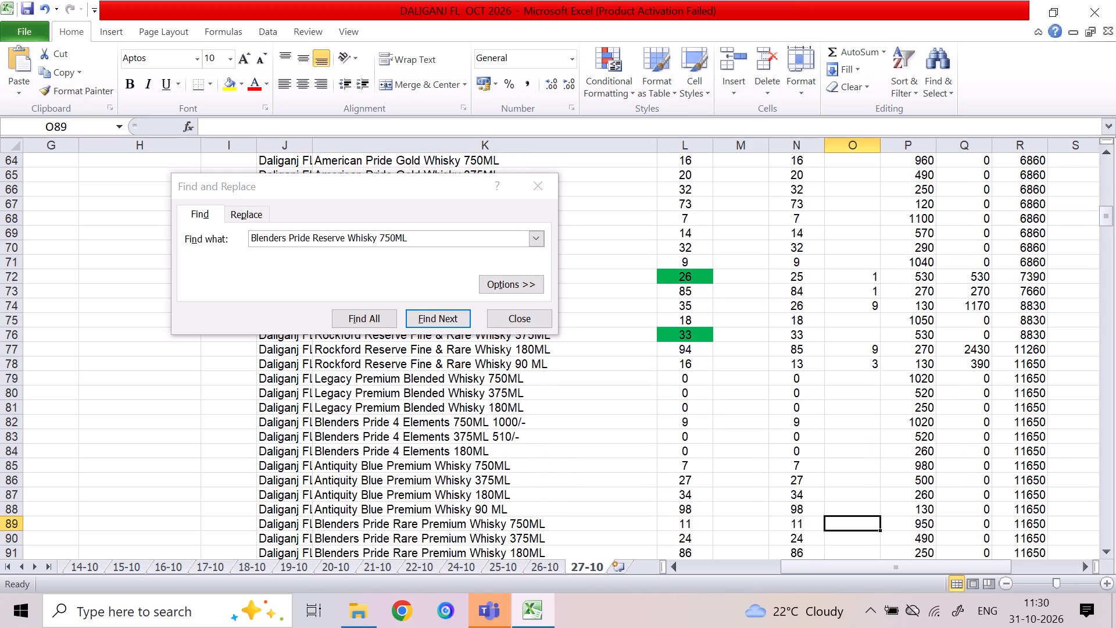
pyautogui.press('1')
pyautogui.press('Down')
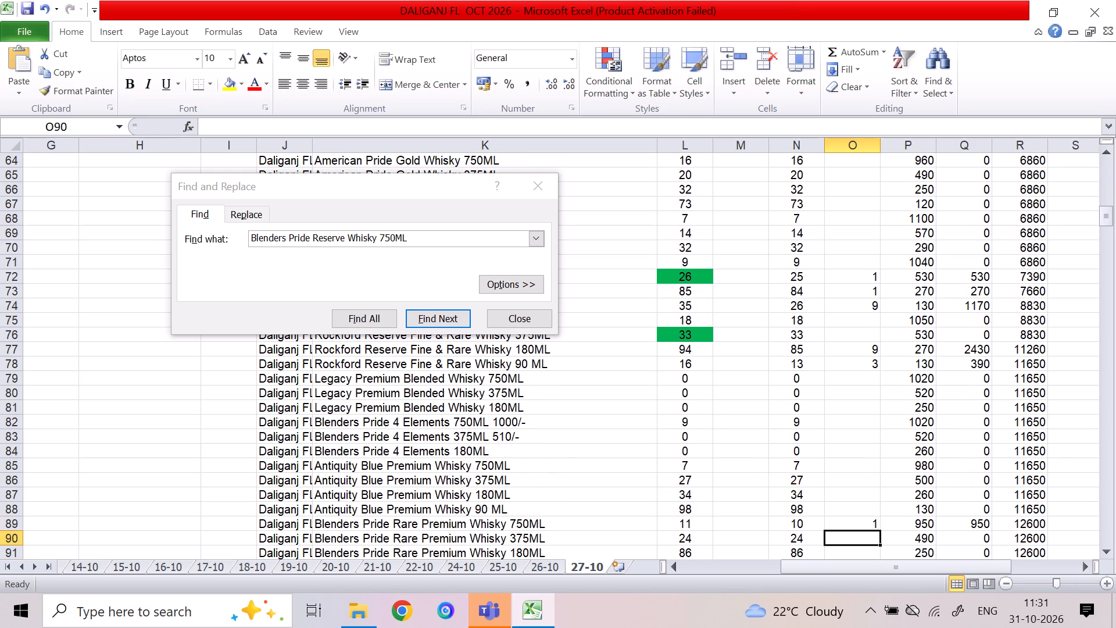
pyautogui.press('4')
pyautogui.press('Down')
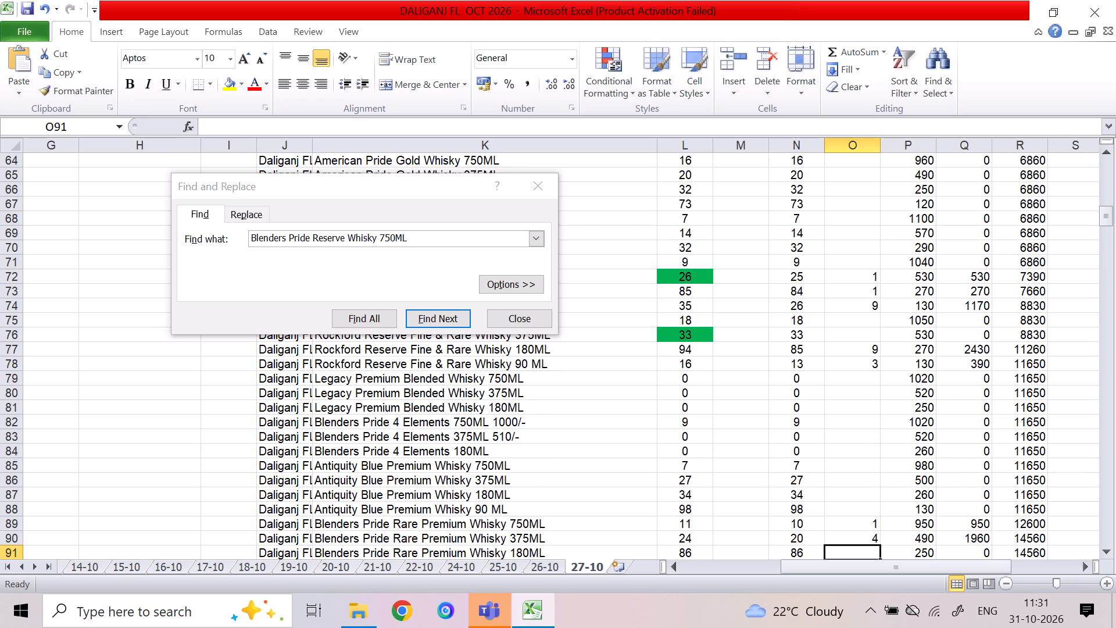
pyautogui.press('4')
pyautogui.press('Down')
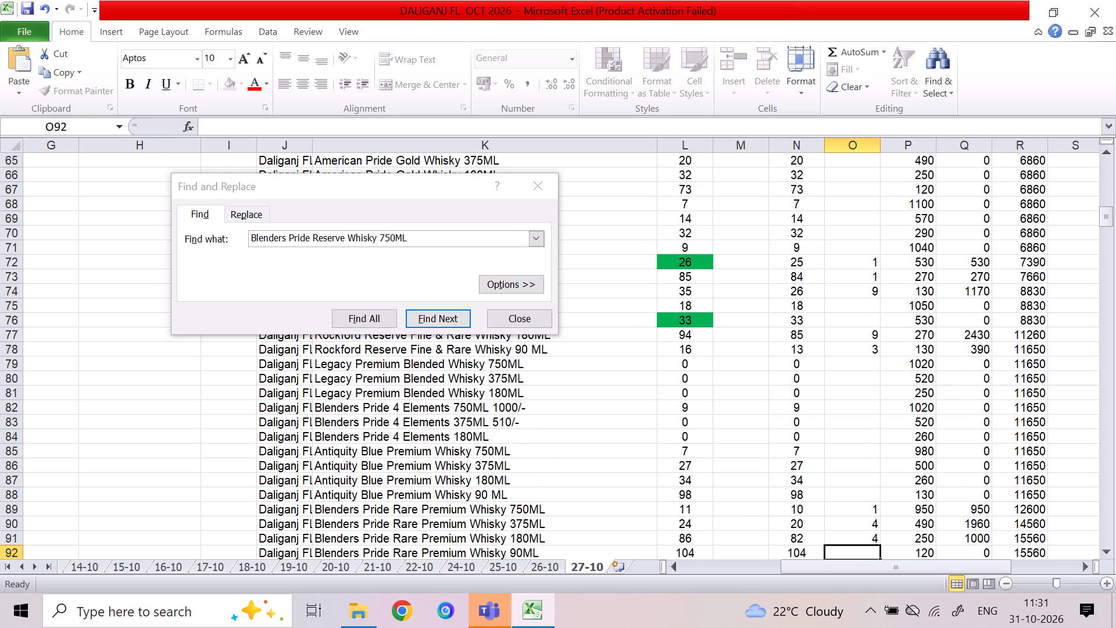
pyautogui.press('6')
pyautogui.press('Down')
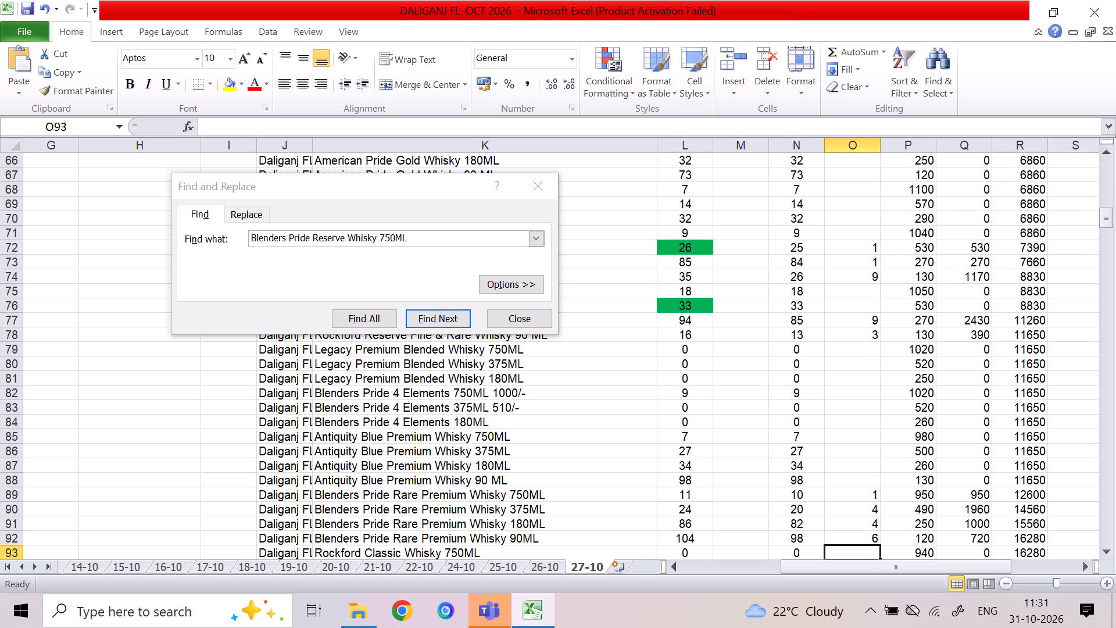
# Enter a column O quantity of 2 for Signature Premier Grain Whisky 180ML.
pyautogui.press('Down')
pyautogui.press('Down')
pyautogui.press('Down')
pyautogui.press('Down')
pyautogui.press('Up')
pyautogui.press('Up')
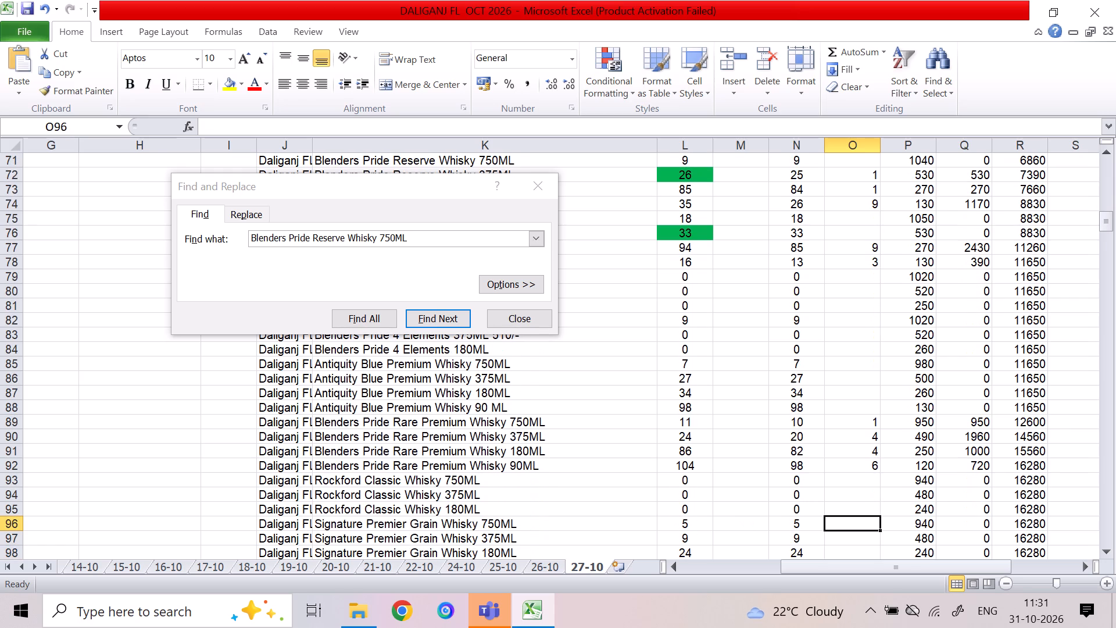
pyautogui.press('Down')
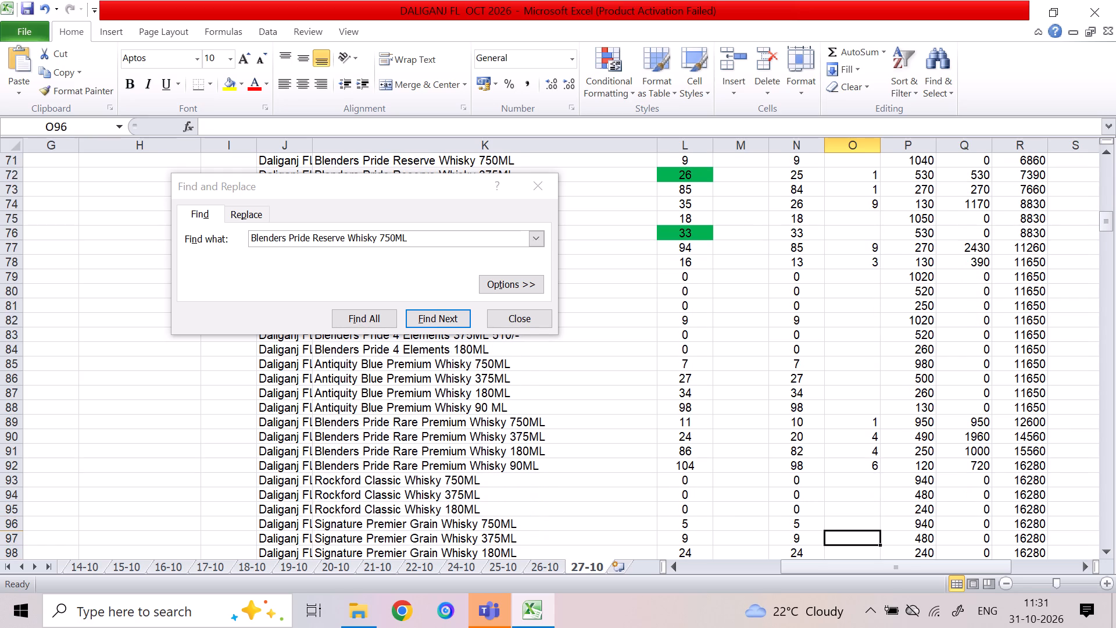
pyautogui.press('Down')
pyautogui.press('2')
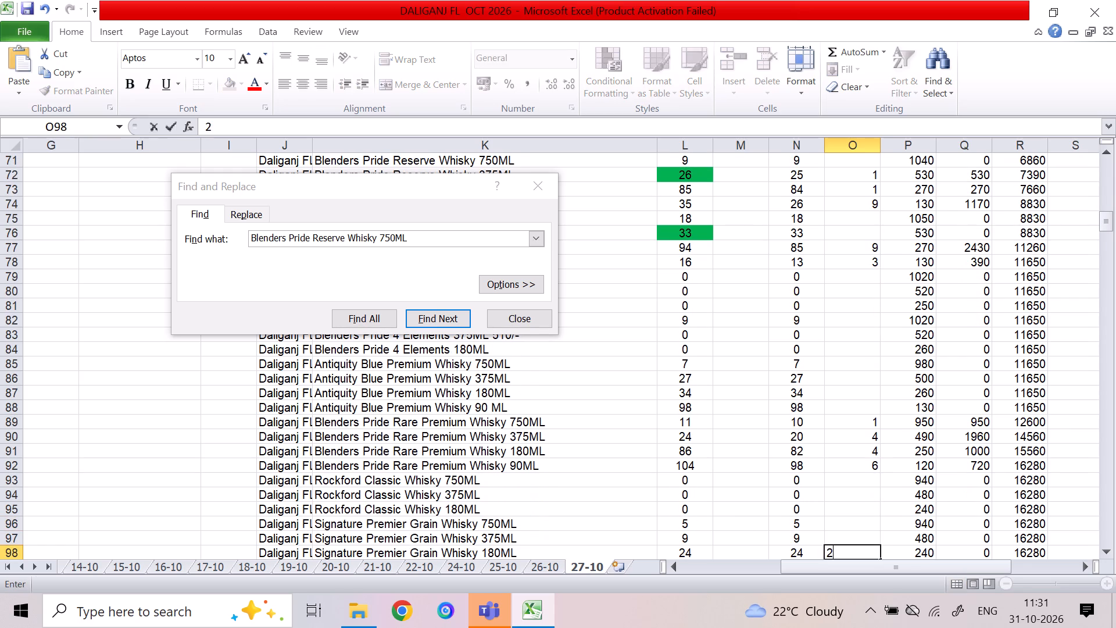
pyautogui.press('Down')
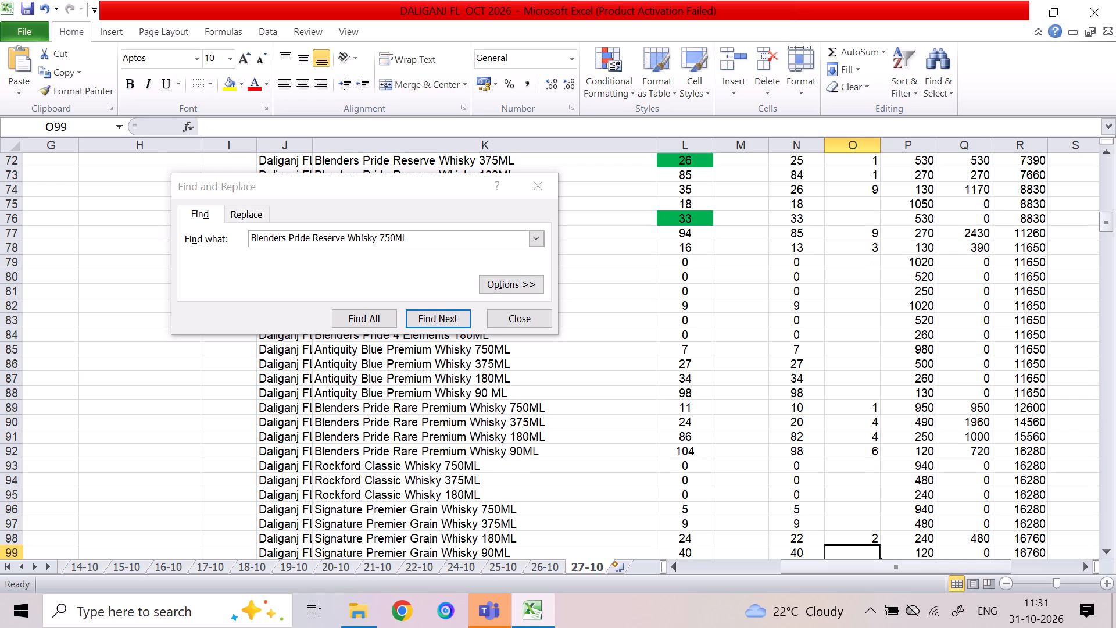
# Enter a column O quantity of 1 for Golfershot Select Oak Barrel Whisky 180ML PET.
pyautogui.press('Down')
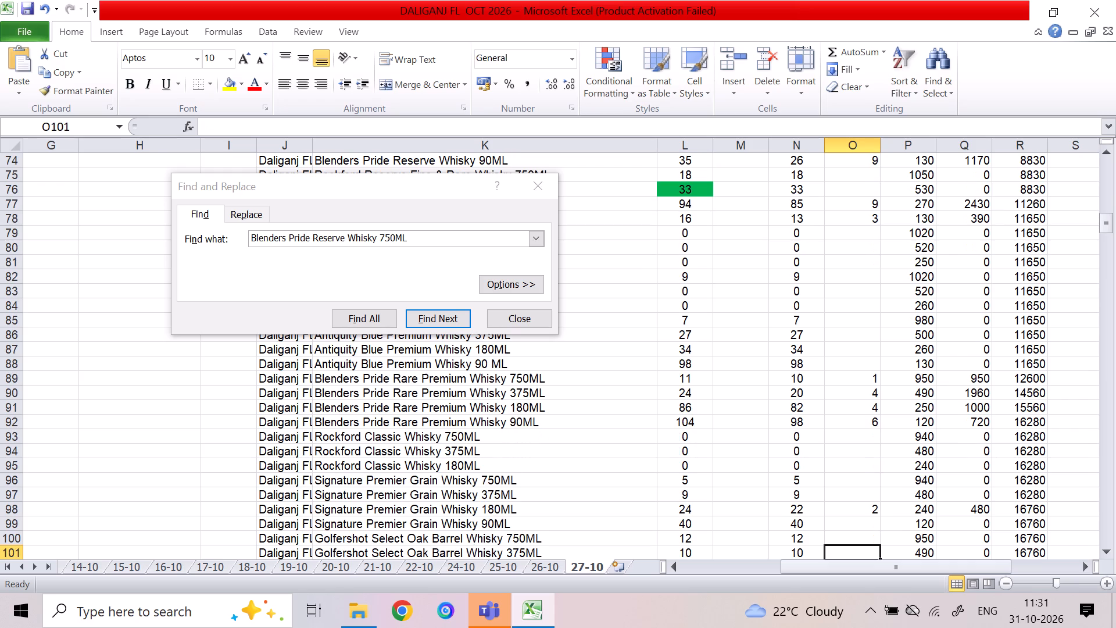
pyautogui.press('Up')
pyautogui.press('Down')
pyautogui.press('Down')
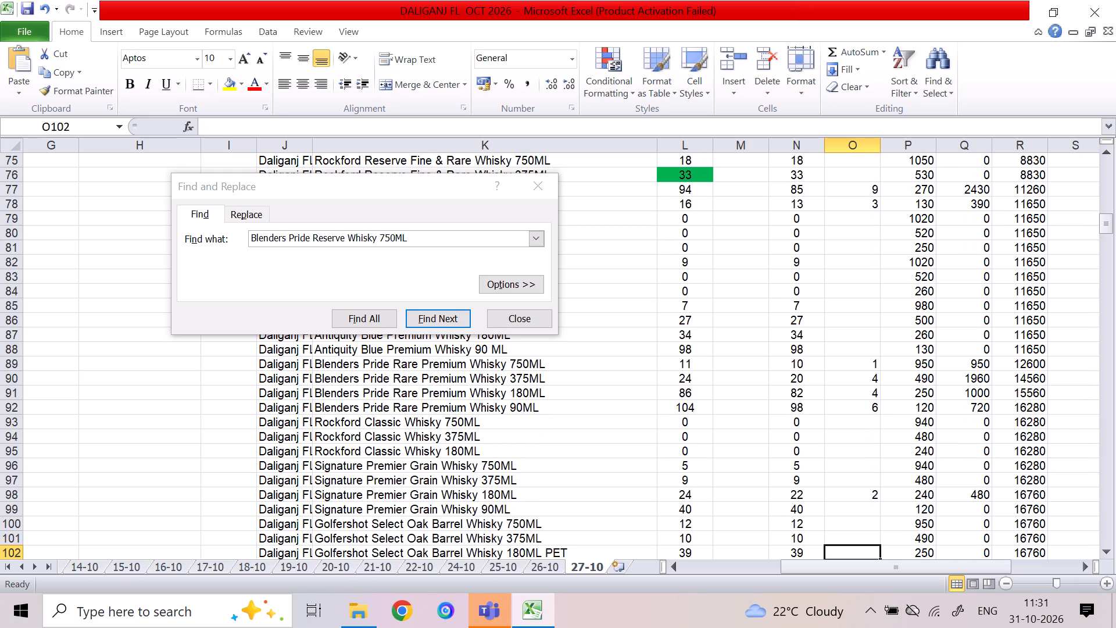
pyautogui.press('1')
pyautogui.press('Down')
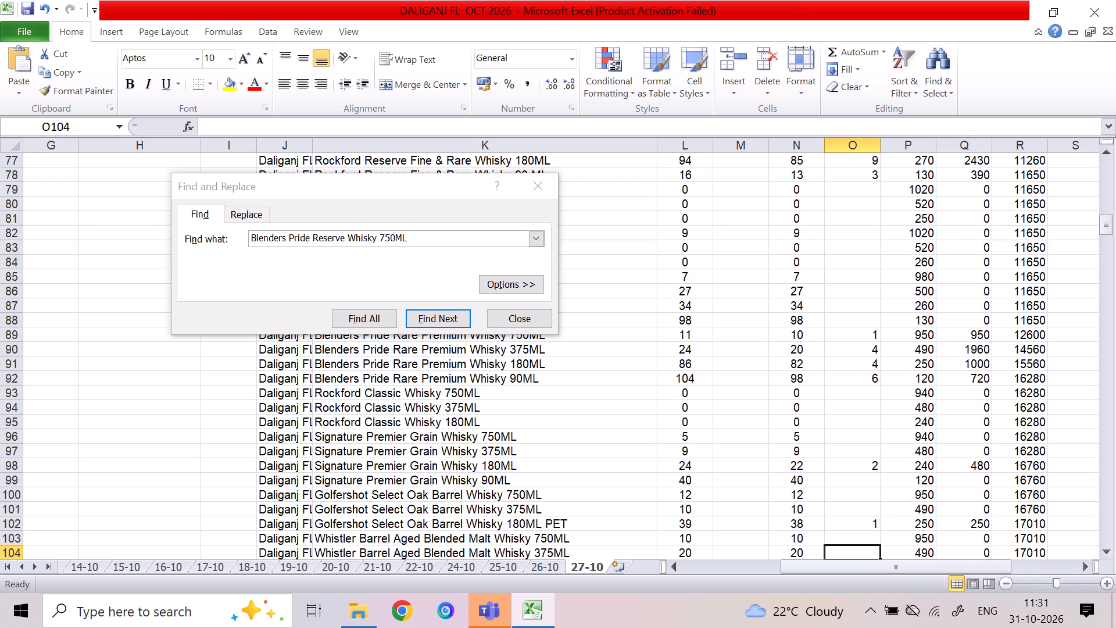
# Enter a column O quantity of 5 for Whistler Barrel Aged Blended Malt Whisky 90 ML.
pyautogui.press('Down')
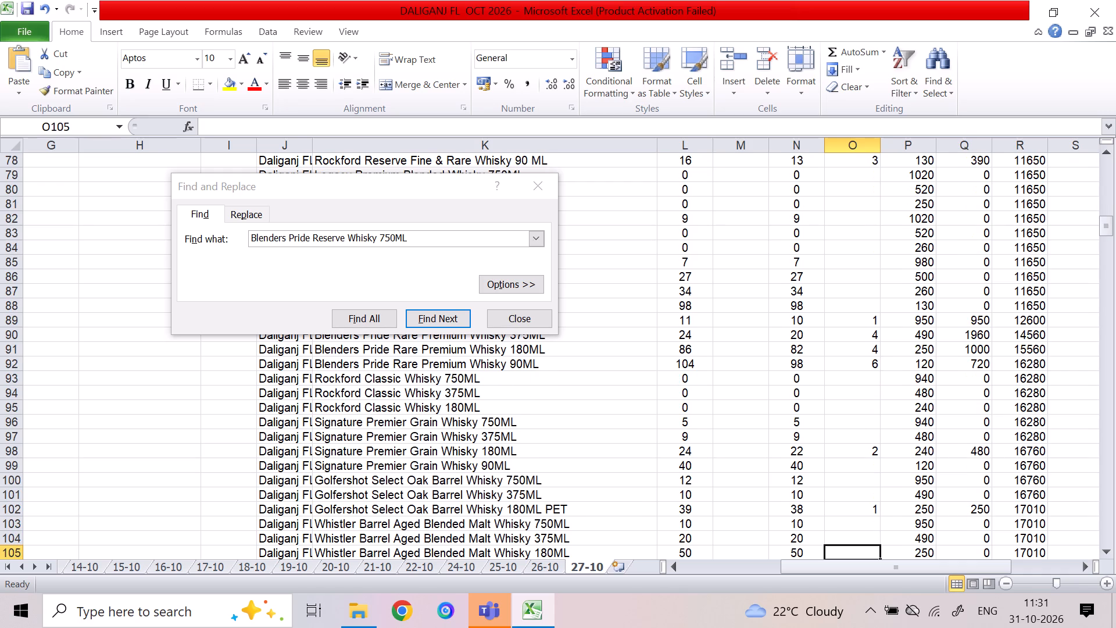
pyautogui.press('Down')
pyautogui.press('5')
pyautogui.press('Down')
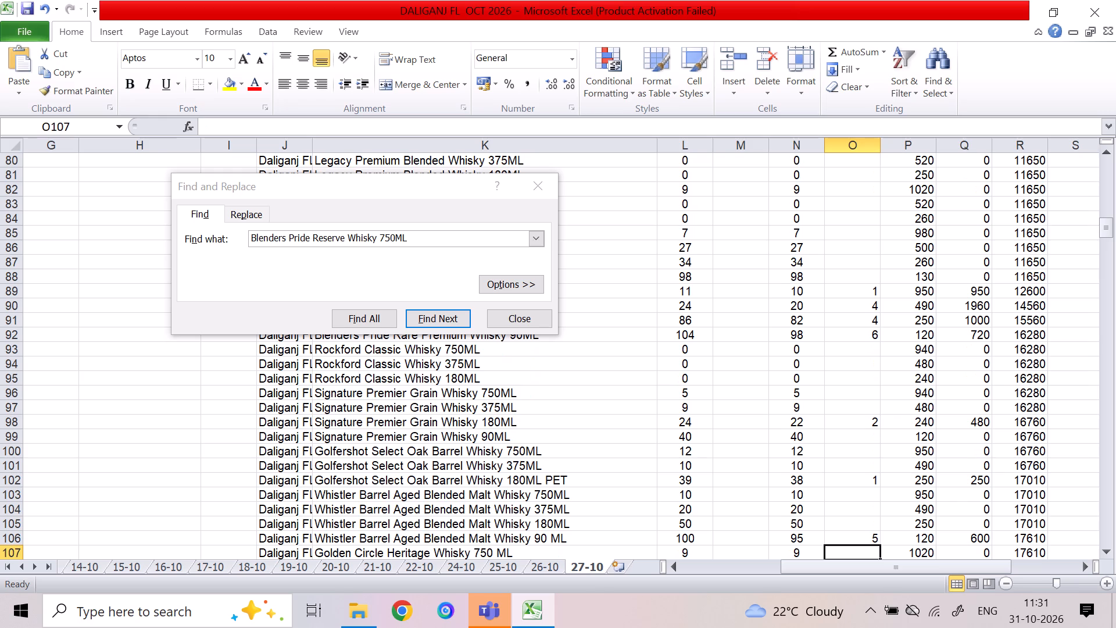
# Enter a column O quantity of 5 for Royal Stag Barrel Select Whisky 180 ML.
pyautogui.press('Down')
pyautogui.press('Down')
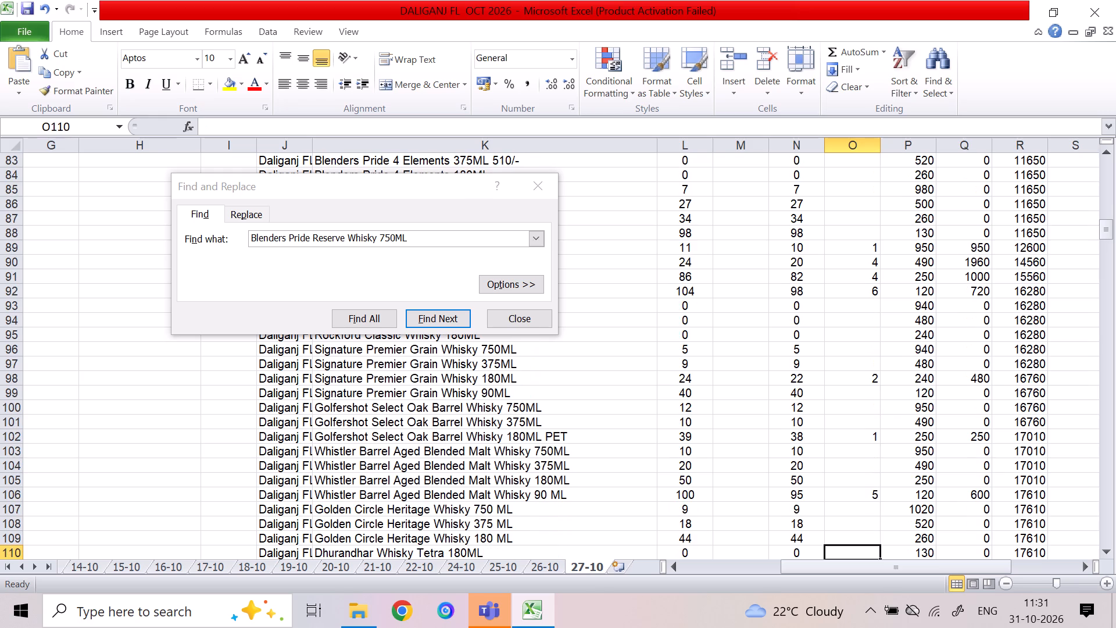
pyautogui.press('Up')
pyautogui.press('Down')
pyautogui.press('Down')
pyautogui.press('Down')
pyautogui.press('Down')
pyautogui.press('Down')
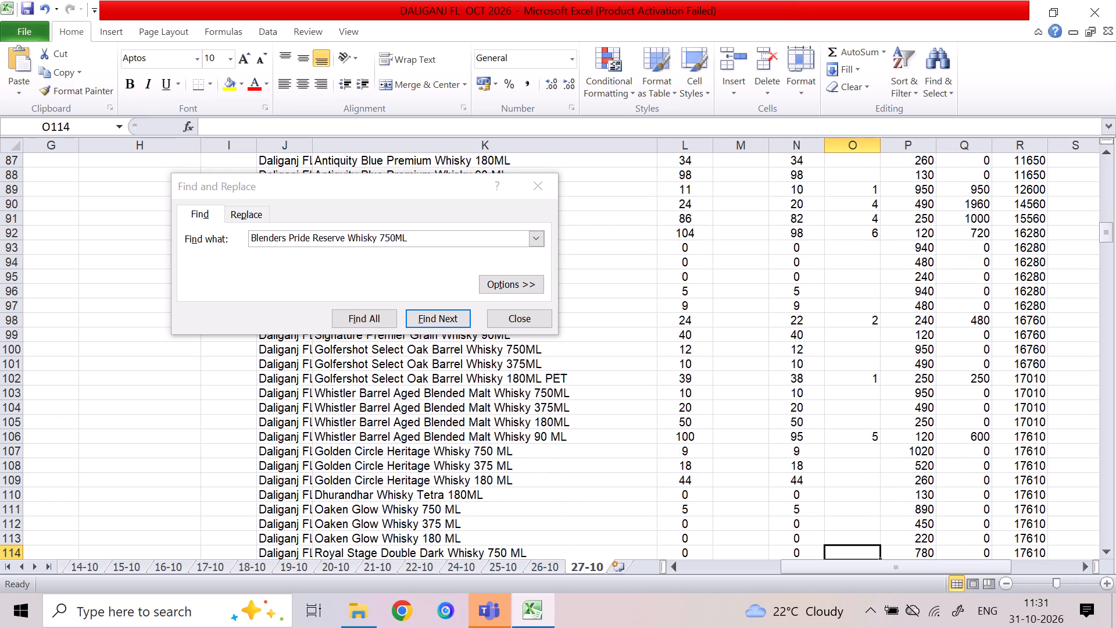
pyautogui.press('Down')
pyautogui.press('Down')
pyautogui.press('Down')
pyautogui.press('Down')
pyautogui.press('Down')
pyautogui.press('Down')
pyautogui.press('Down')
pyautogui.press('Down')
pyautogui.press('Down')
pyautogui.press('Down')
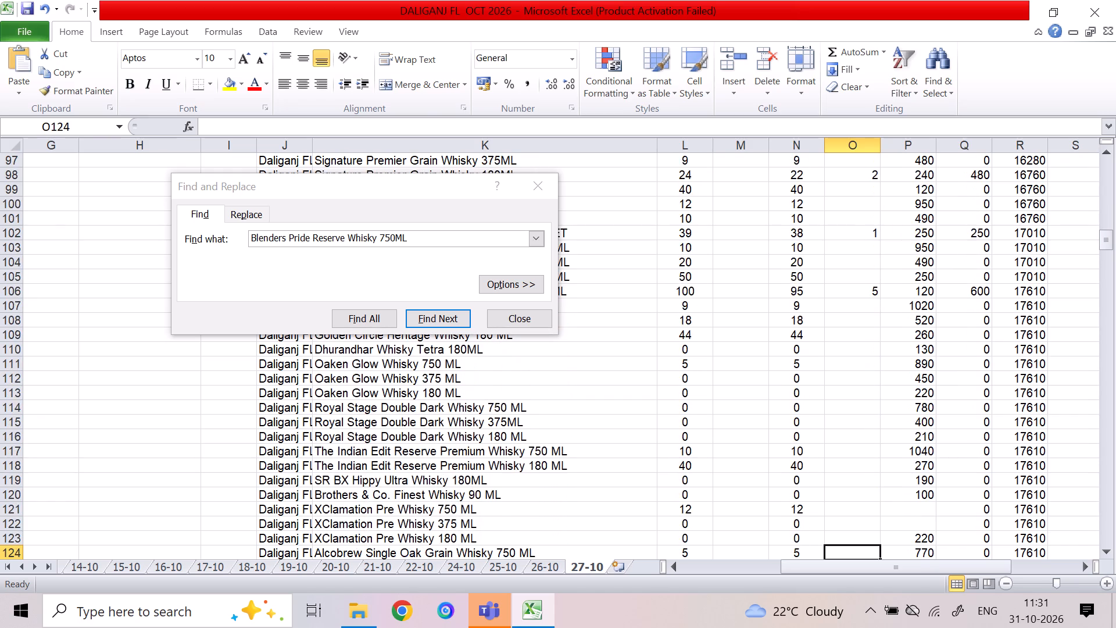
pyautogui.press('Down')
pyautogui.press('Down')
pyautogui.press('Down')
pyautogui.press('Down')
pyautogui.press('Down')
pyautogui.press('Down')
pyautogui.press('Down')
pyautogui.press('Down')
pyautogui.press('Up')
pyautogui.press('Up')
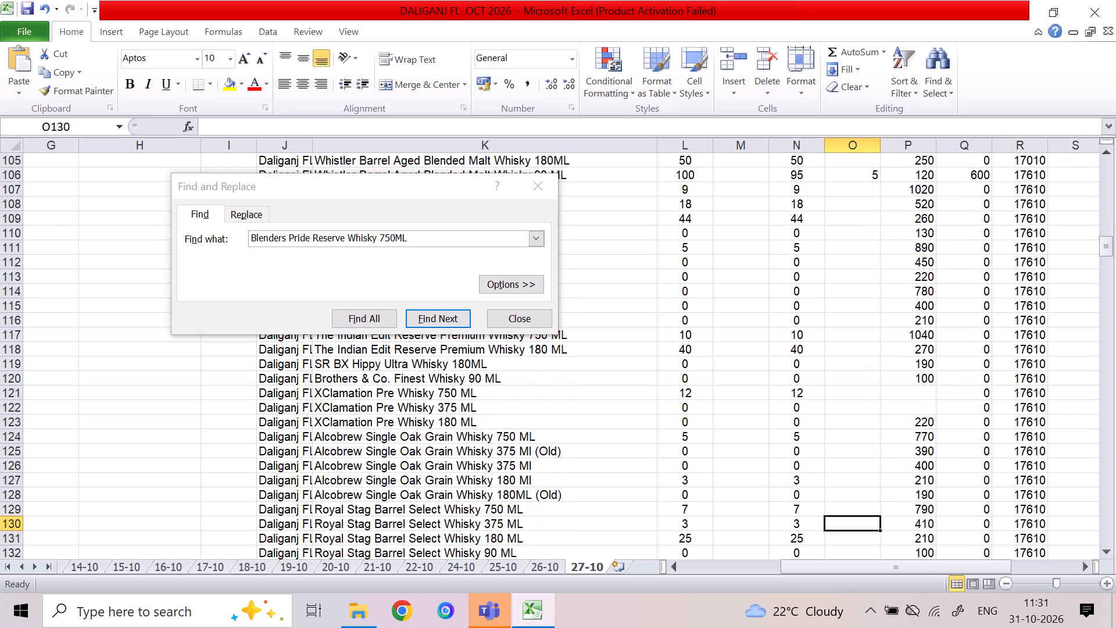
pyautogui.press('Down')
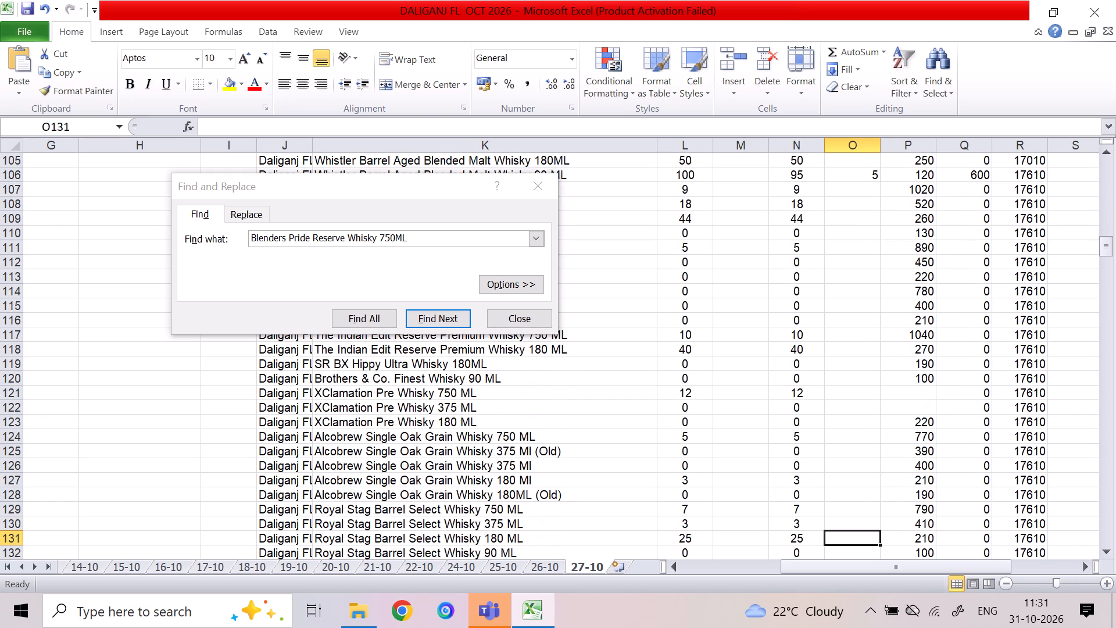
pyautogui.press('5')
pyautogui.press('Down')
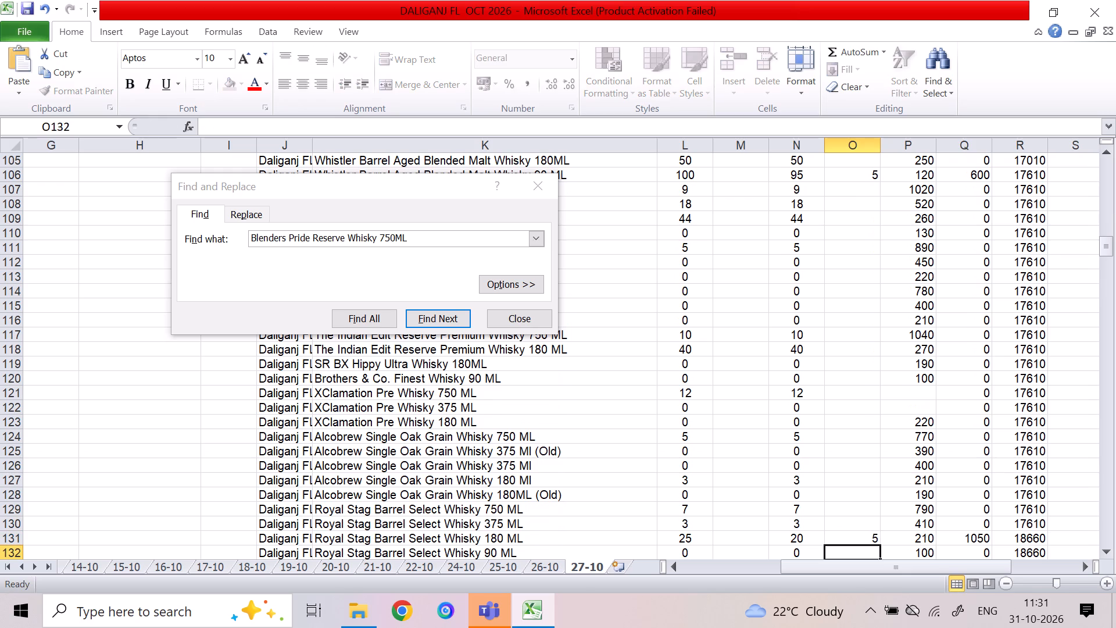
# Enter column O quantities for Royal Stag Deluxe Whisky: 2 for 750ML and 1 for 375ML.
pyautogui.press('Down')
pyautogui.press('Down')
pyautogui.press('Down')
pyautogui.press('Down')
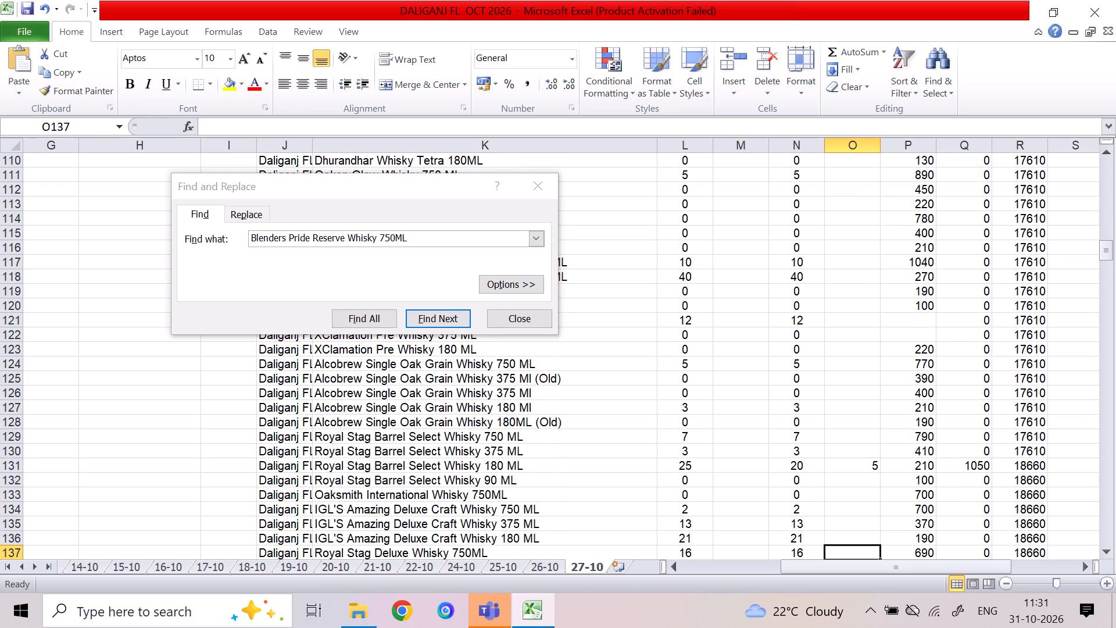
pyautogui.press('Up')
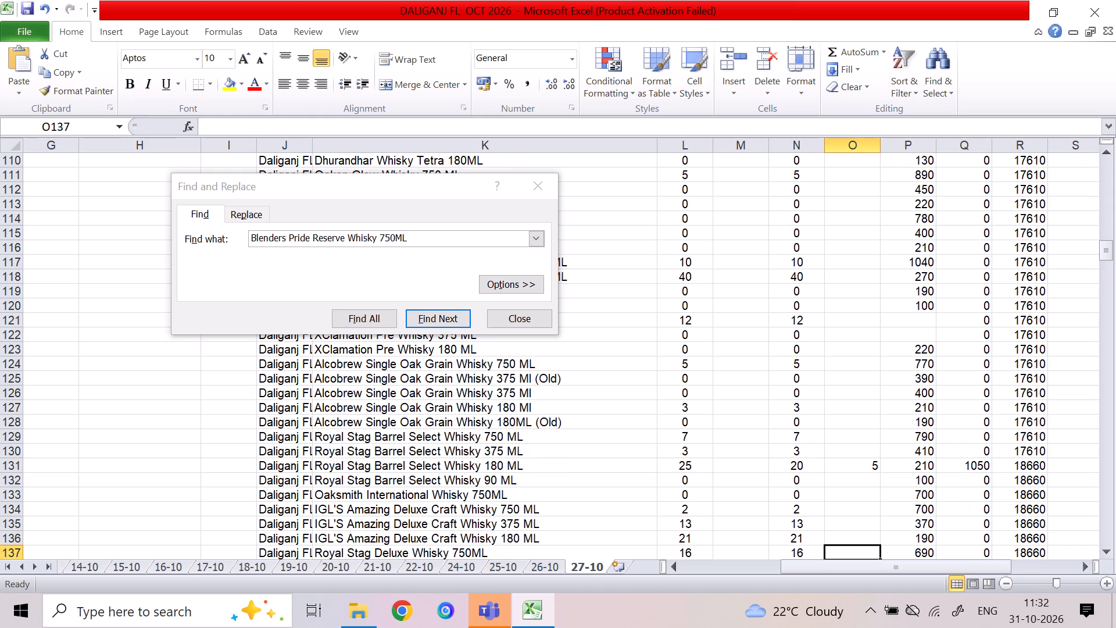
pyautogui.press('2')
pyautogui.press('Down')
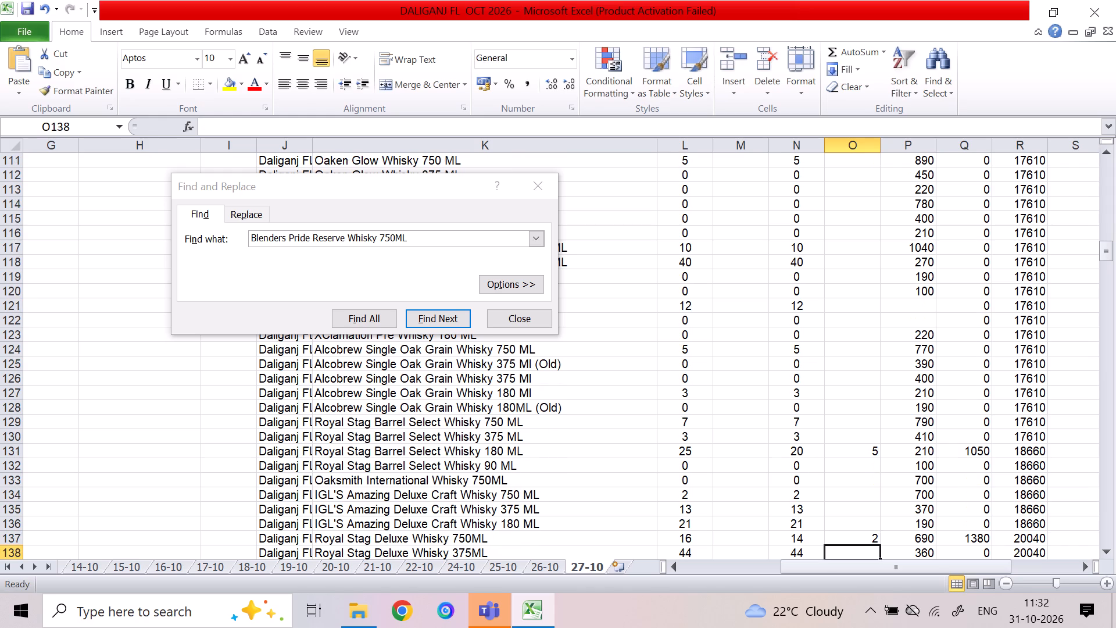
pyautogui.press('1')
pyautogui.press('Down')
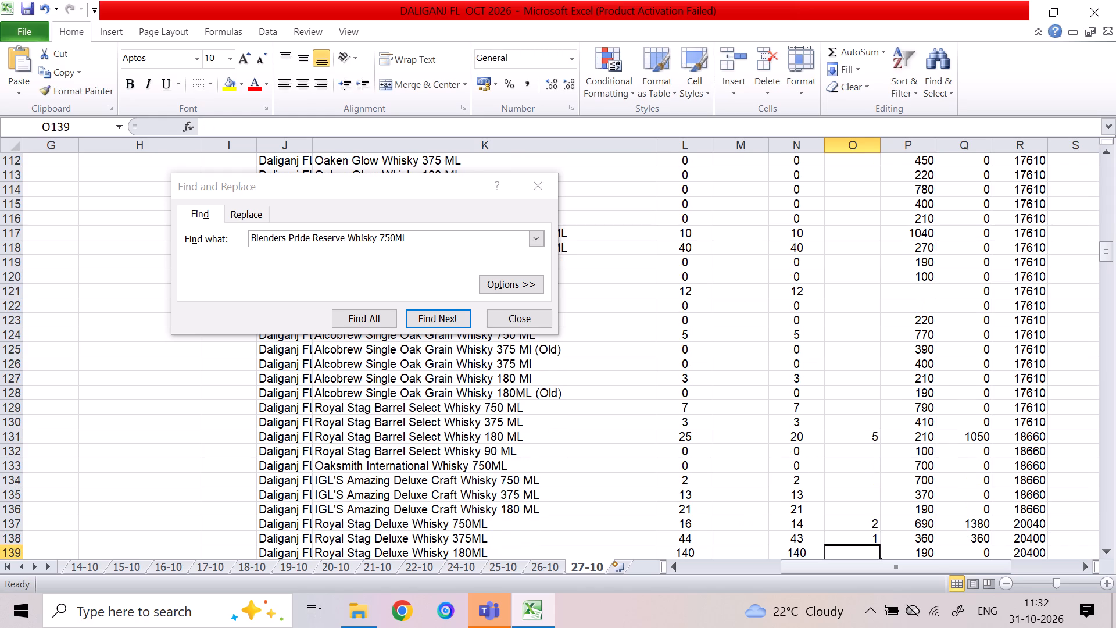
# Enter column O quantities for SR B7: 1 for 375ML, 7 for 180ML and 6 for 90 ML PET.
pyautogui.press('Down')
pyautogui.press('Down')
pyautogui.press('Down')
pyautogui.press('Down')
pyautogui.press('Down')
pyautogui.press('Down')
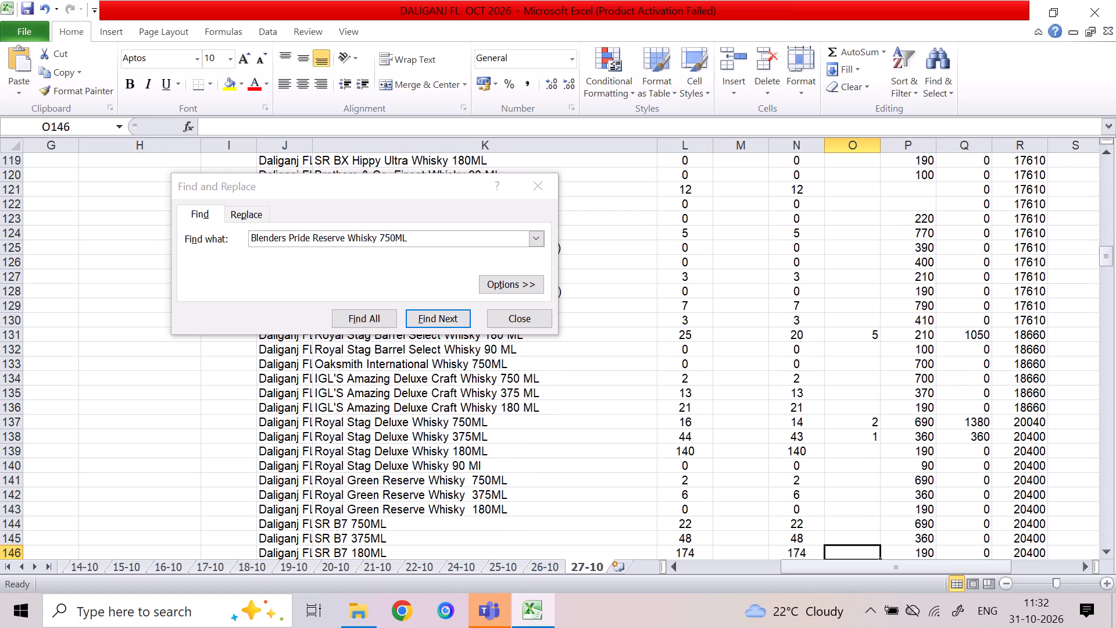
pyautogui.press('Up')
pyautogui.press('Up')
pyautogui.press('Down')
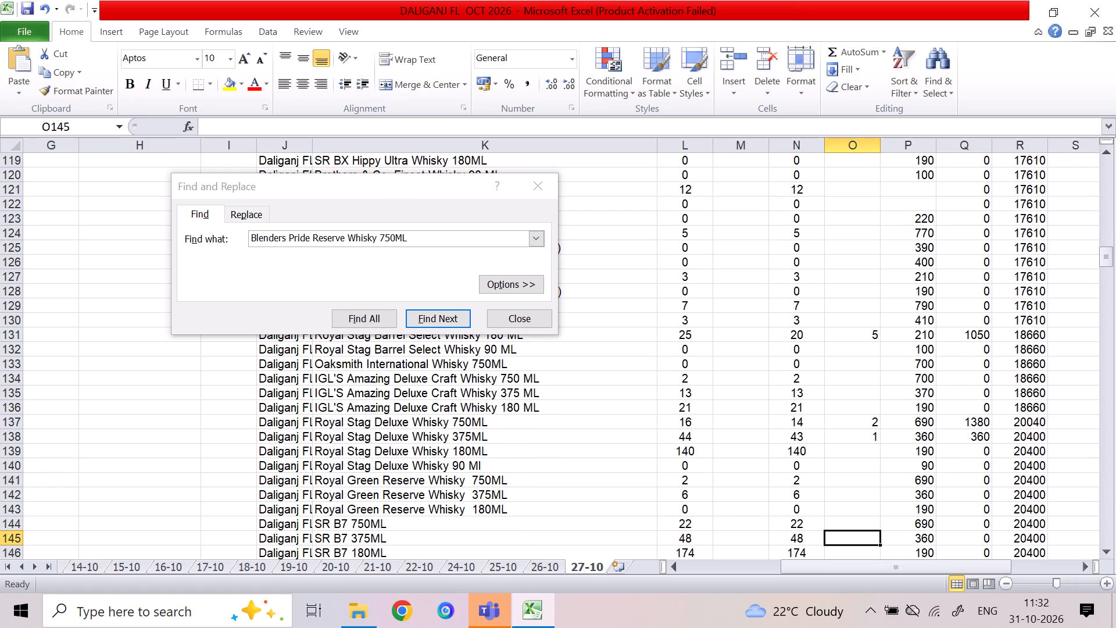
pyautogui.press('1')
pyautogui.press('Down')
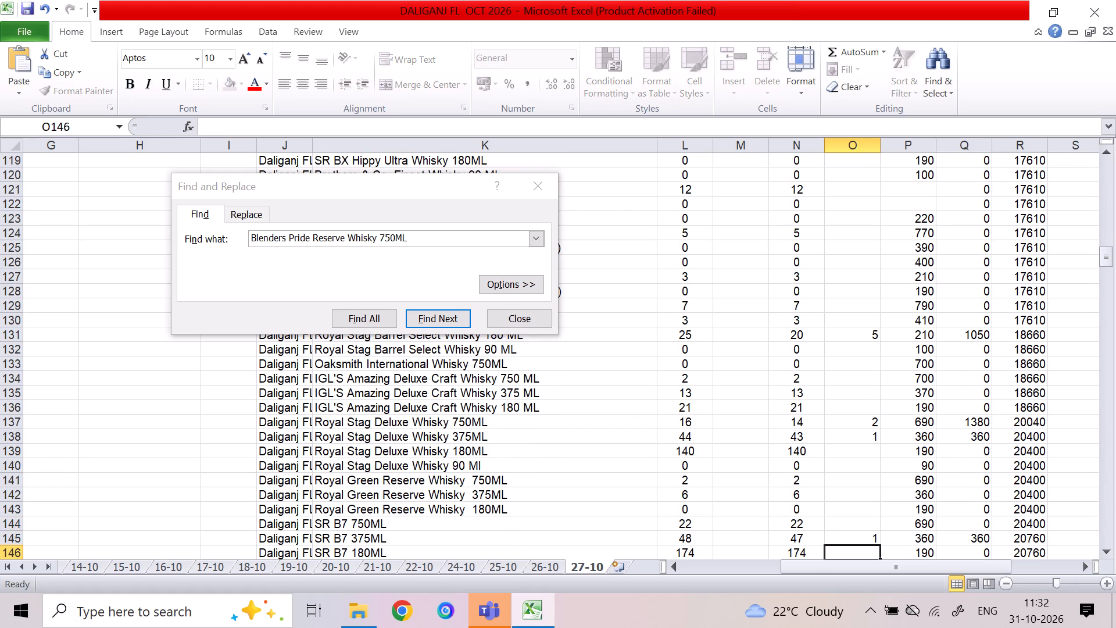
pyautogui.press('7')
pyautogui.press('Down')
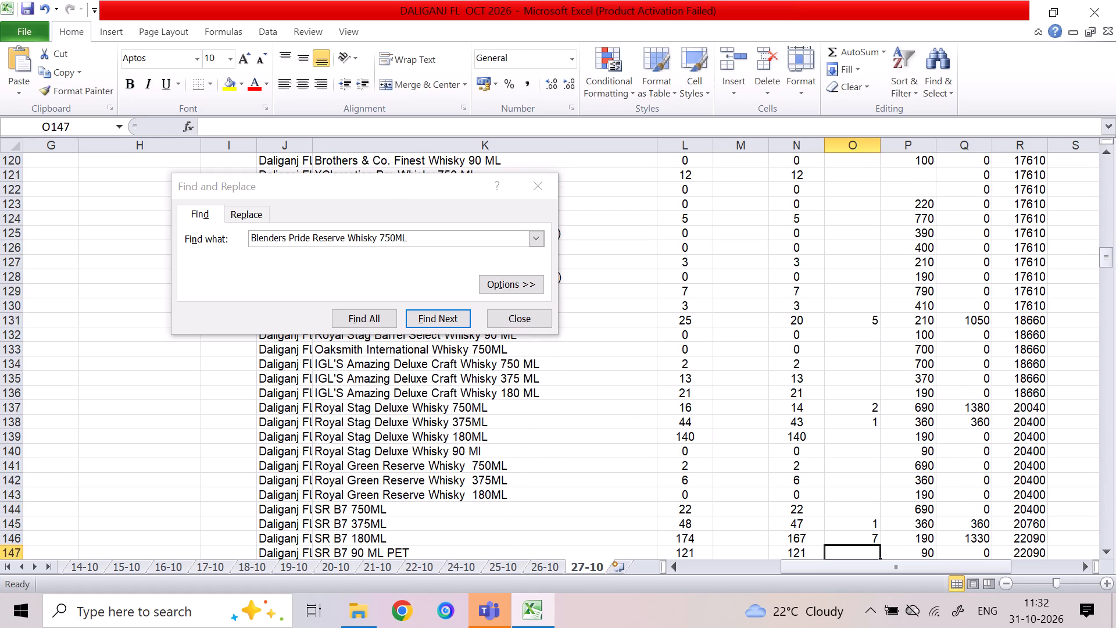
pyautogui.press('6')
pyautogui.press('Down')
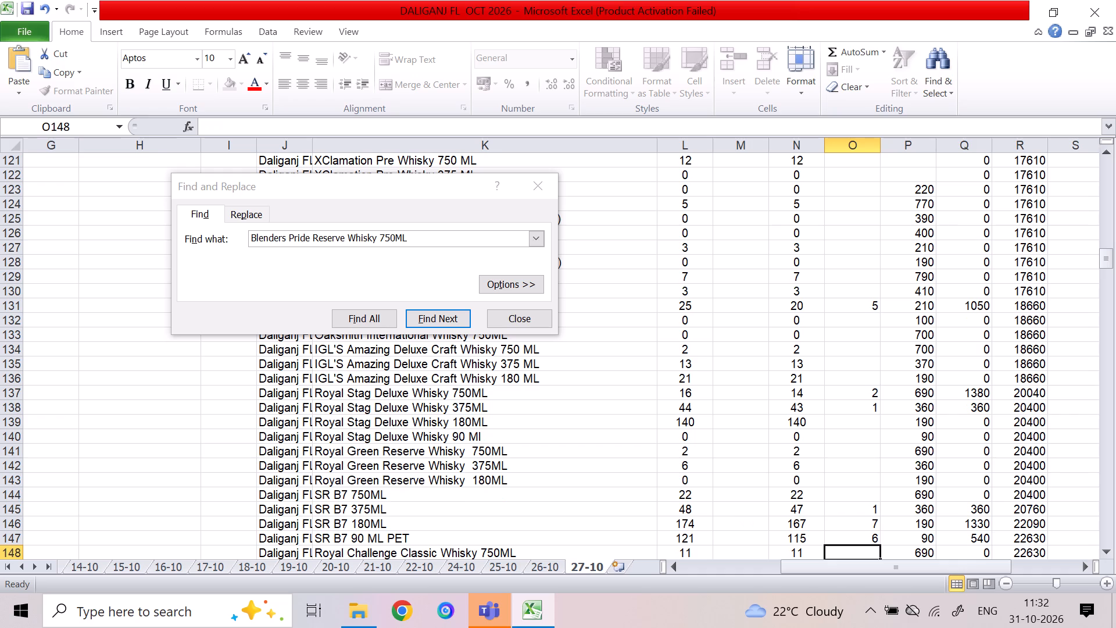
pyautogui.press('Up')
pyautogui.press('Left')
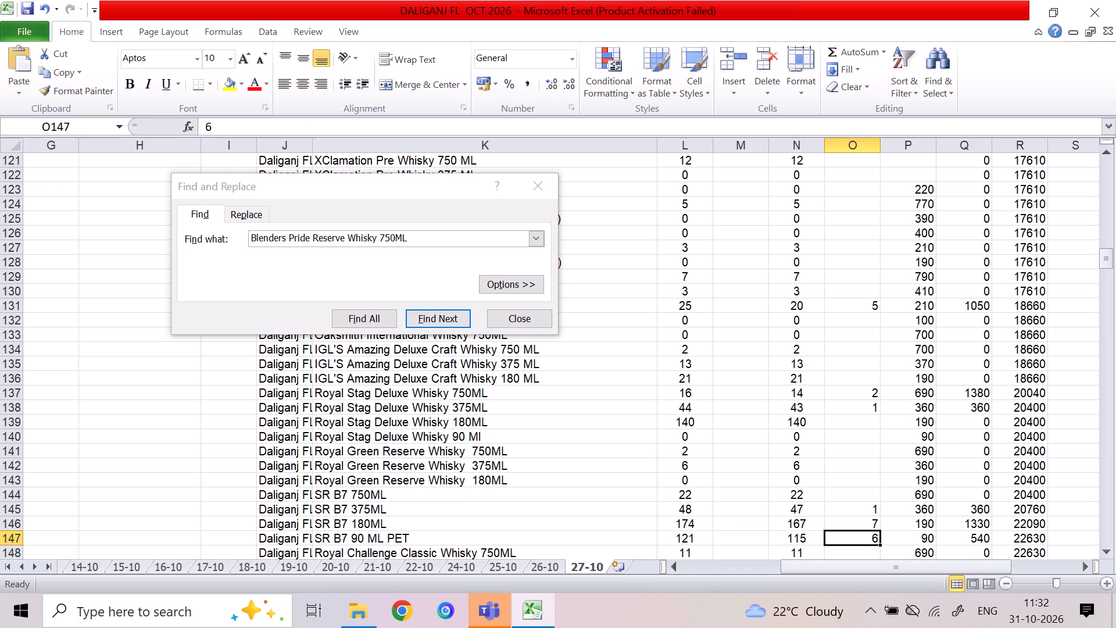
# Enter a column O quantity of 4 for Royal Challenge Classic Whisky 180ML PET.
pyautogui.press('Down')
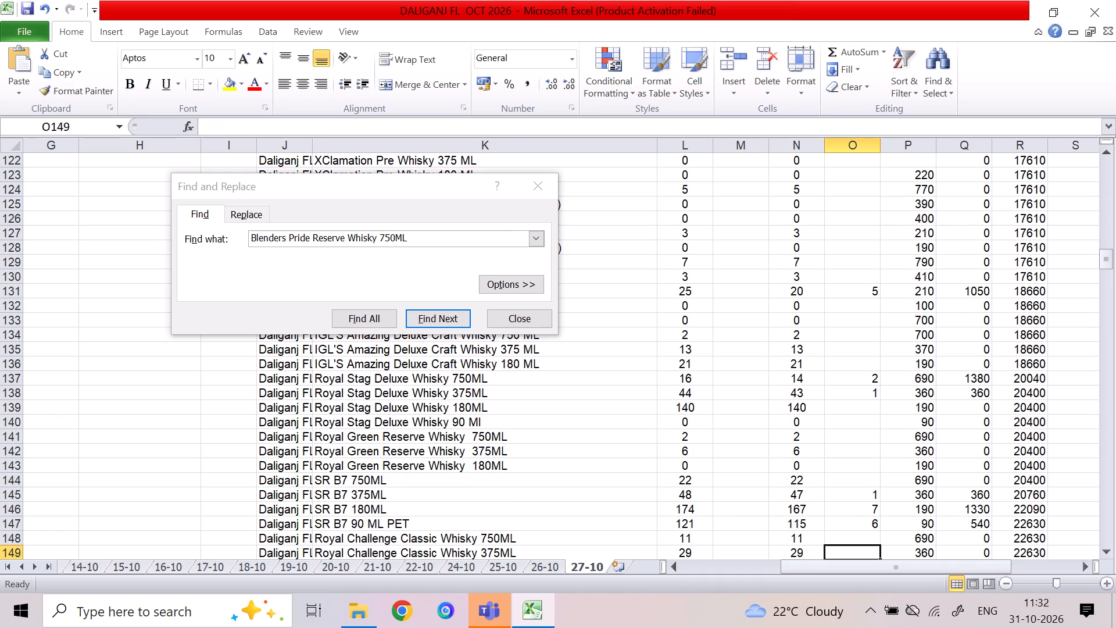
pyautogui.press('Down')
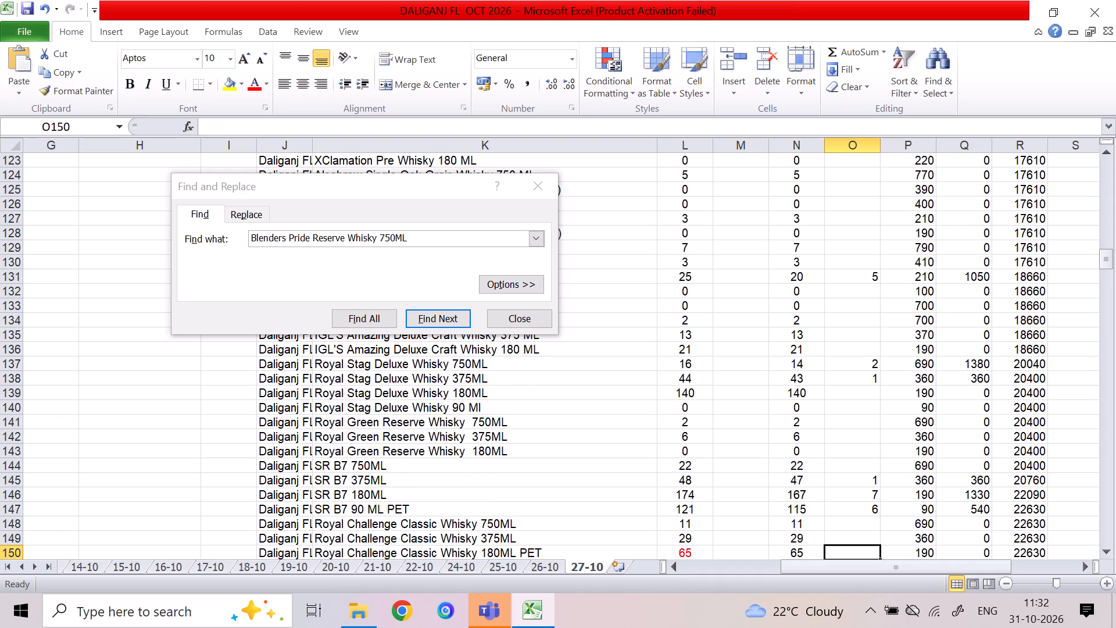
pyautogui.press('Up')
pyautogui.press('Down')
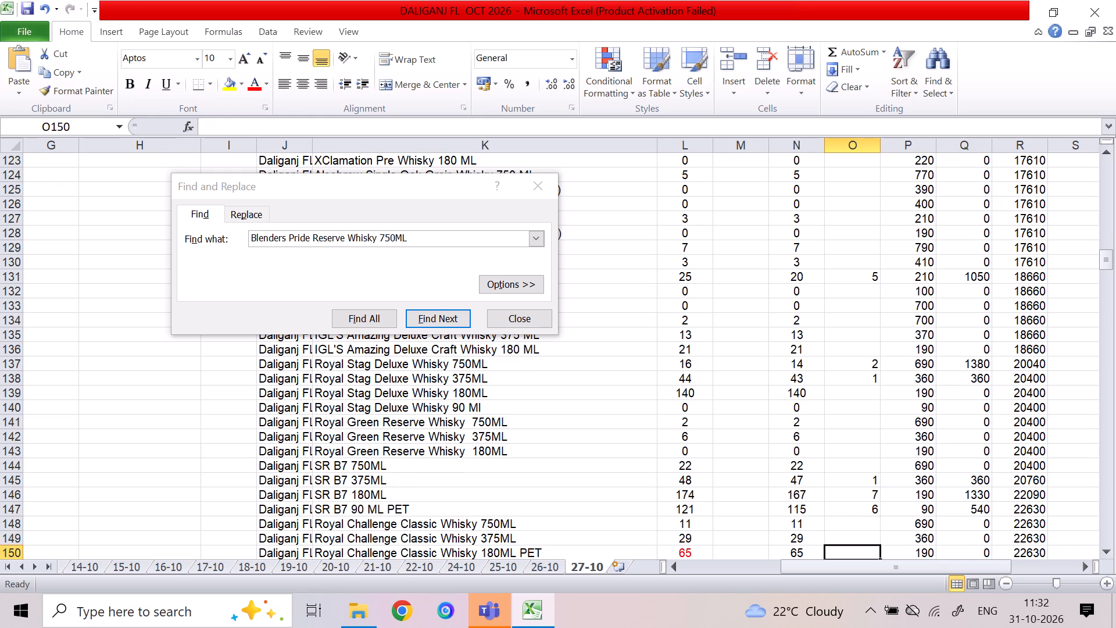
pyautogui.press('4')
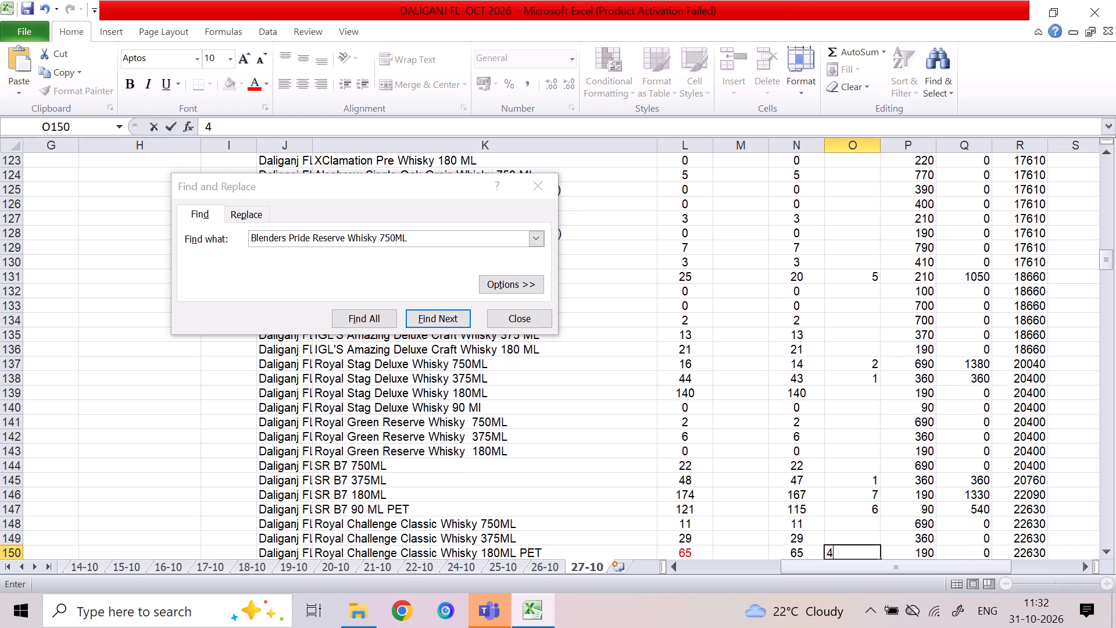
pyautogui.press('Down')
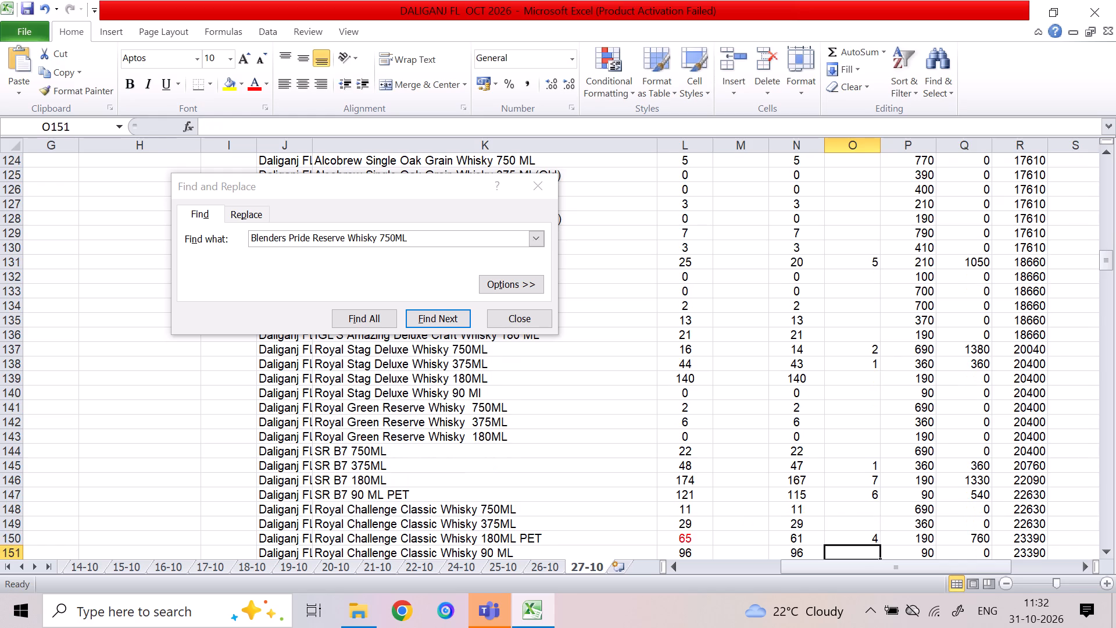
# Enter column O quantities for All Seasons Rare Reserve Whisky: 1 for 750ML, 1 for 375ML and 7 for 180ML.
pyautogui.press('Down')
pyautogui.press('Down')
pyautogui.press('Down')
pyautogui.press('Up')
pyautogui.press('Up')
pyautogui.press('Up')
pyautogui.press('Down')
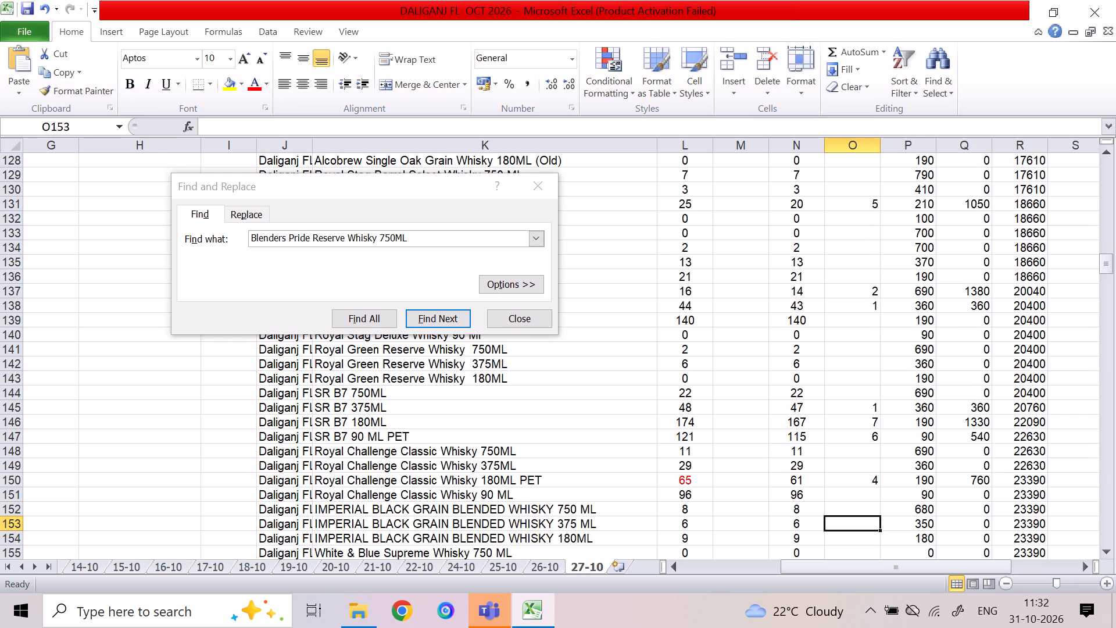
pyautogui.press('Down')
pyautogui.press('Down')
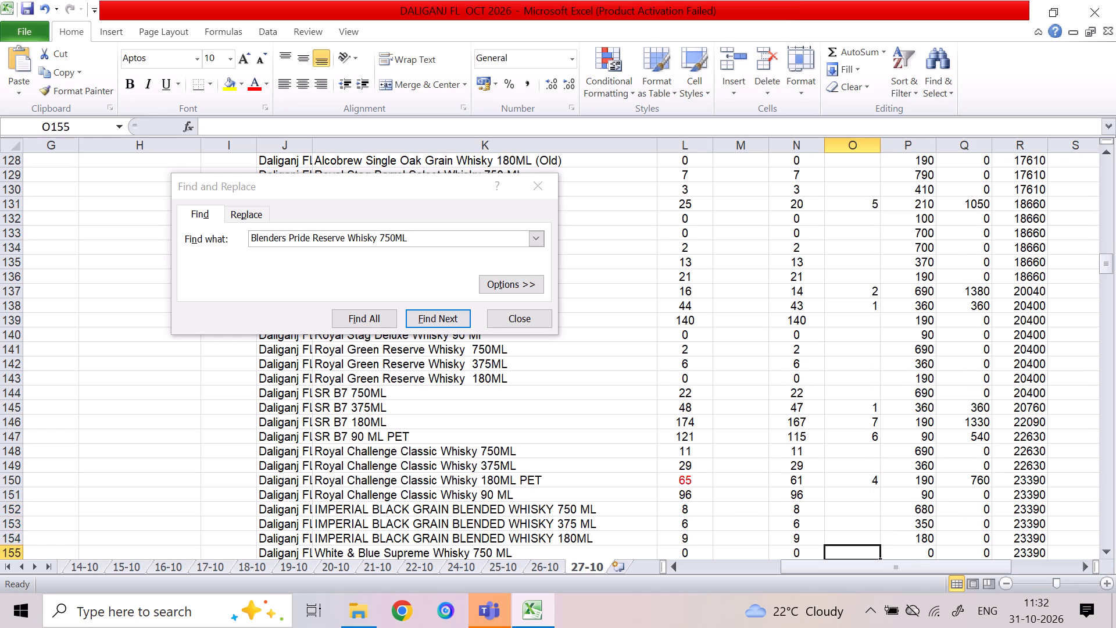
pyautogui.press('Down')
pyautogui.press('Down')
pyautogui.press('Down')
pyautogui.press('Down')
pyautogui.press('Down')
pyautogui.press('Up')
pyautogui.press('Up')
pyautogui.press('1')
pyautogui.press('Down')
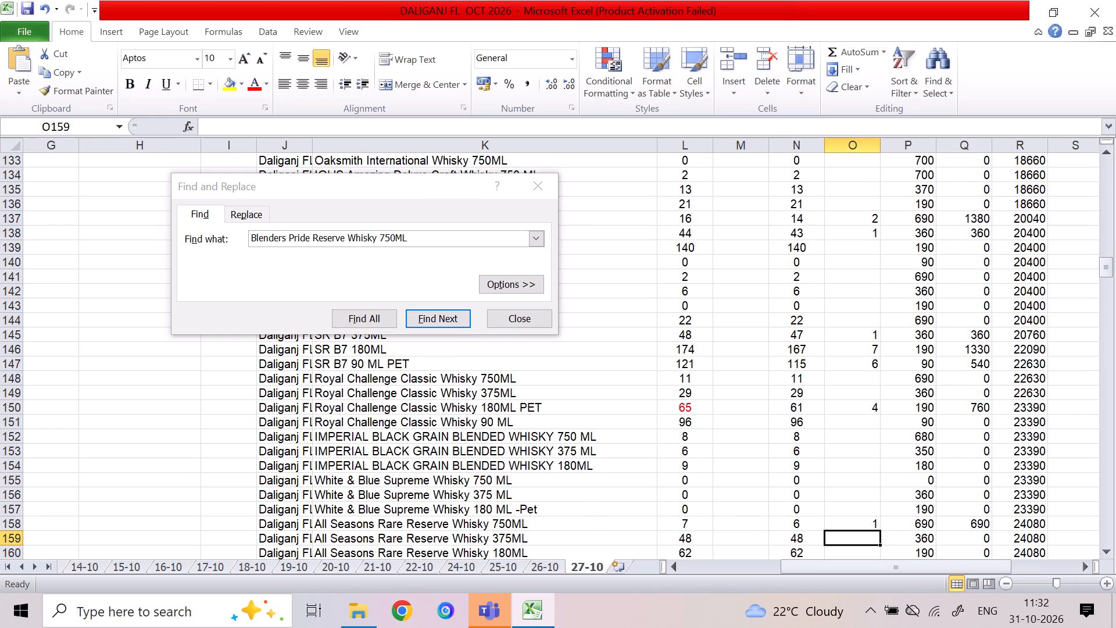
pyautogui.press('1')
pyautogui.press('Down')
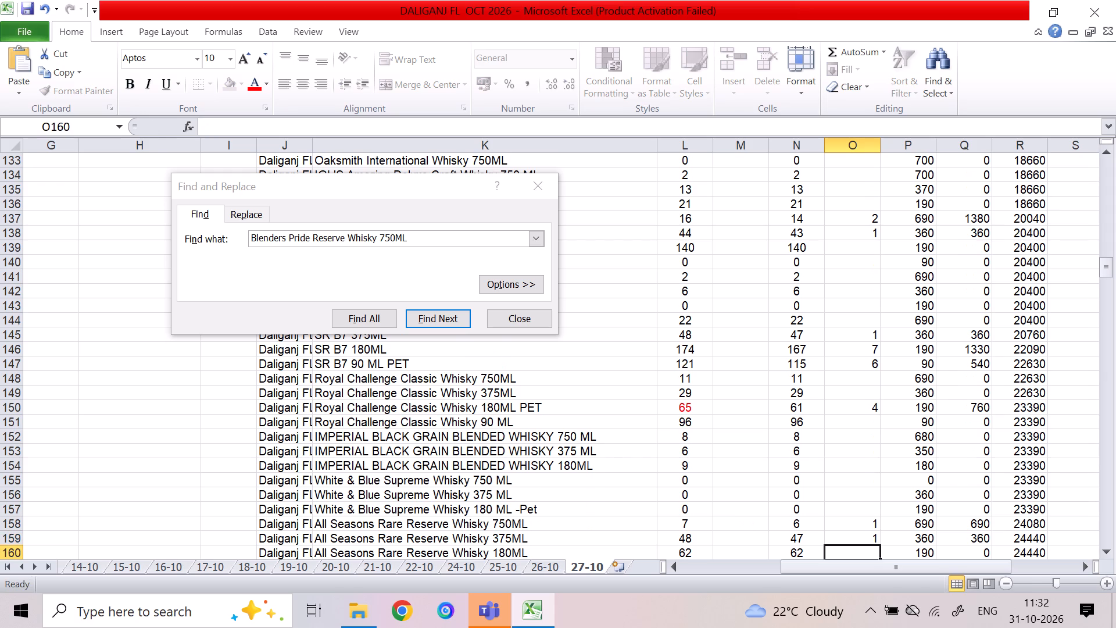
pyautogui.press('7')
pyautogui.press('Down')
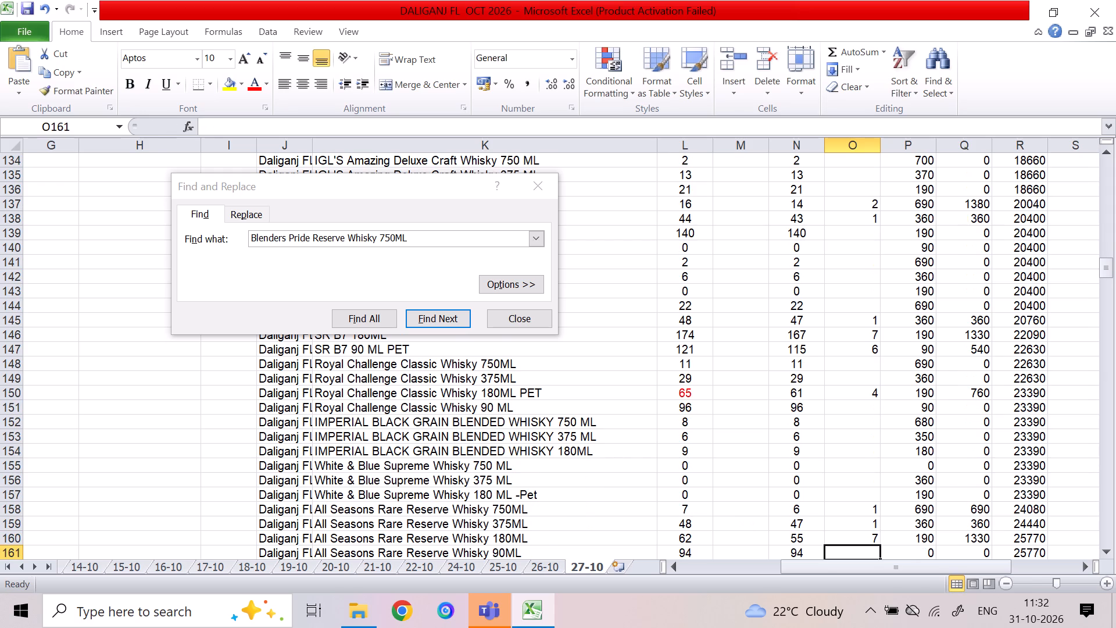
# Enter a column O quantity of 1 for 8 PM Black Whisky 180ML PET.
pyautogui.press('Down')
pyautogui.press('Down')
pyautogui.press('Down')
pyautogui.press('1')
pyautogui.press('Down')
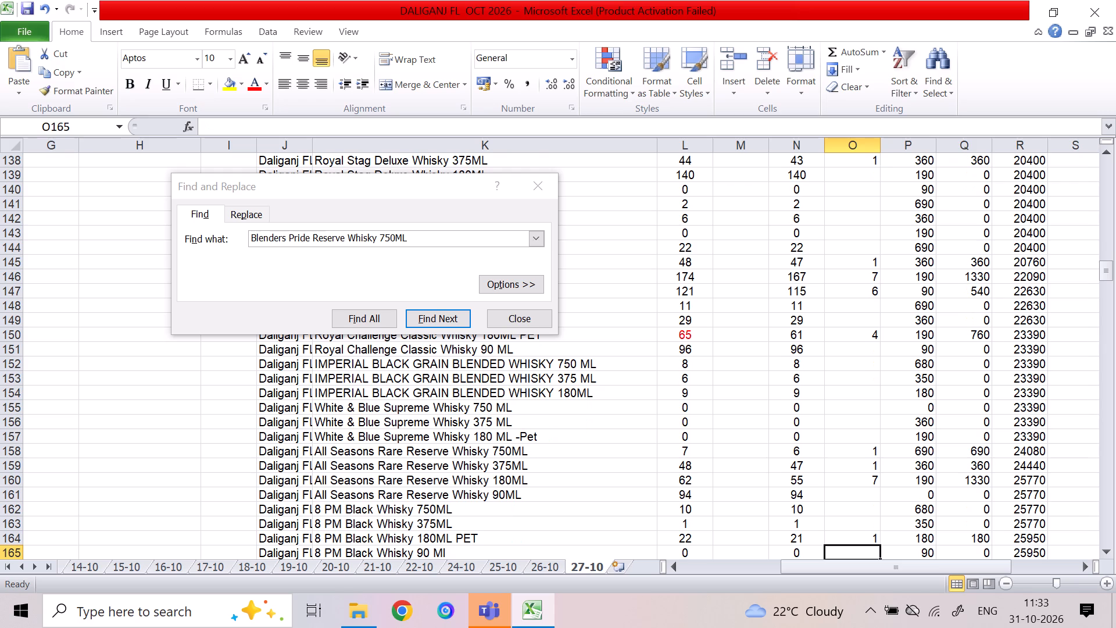
# Enter column O quantities for 9 Race Cource Superior Grain Whisky: 1 for 375 ML and 5 for 180ML.
pyautogui.press('Down')
pyautogui.press('Down')
pyautogui.press('Down')
pyautogui.press('Down')
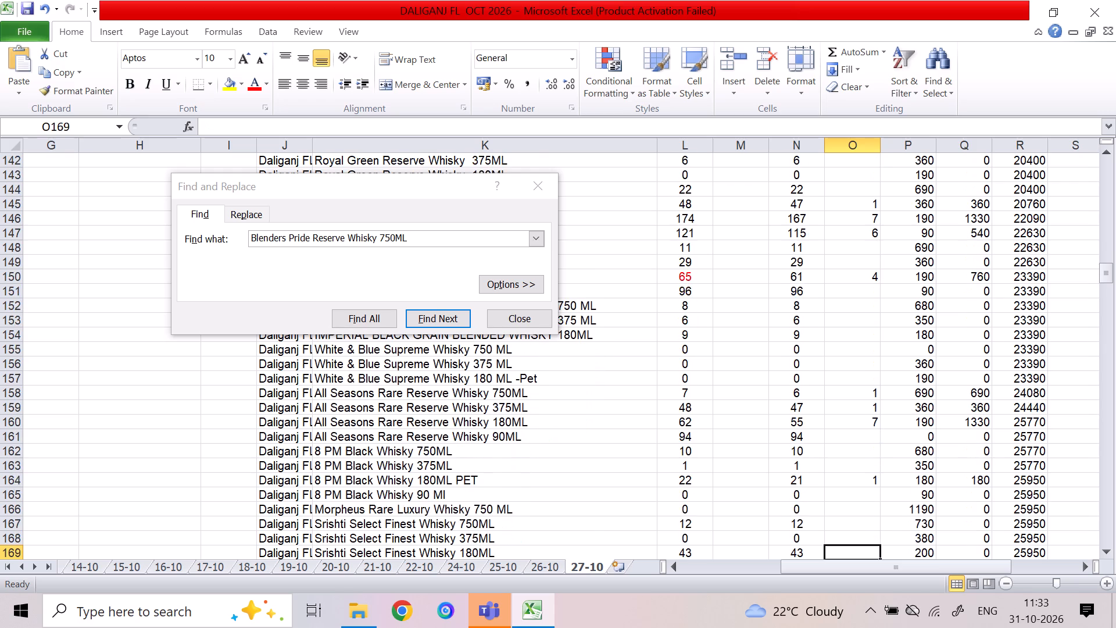
pyautogui.press('Down')
pyautogui.press('Down')
pyautogui.press('Down')
pyautogui.press('Up')
pyautogui.press('1')
pyautogui.press('Down')
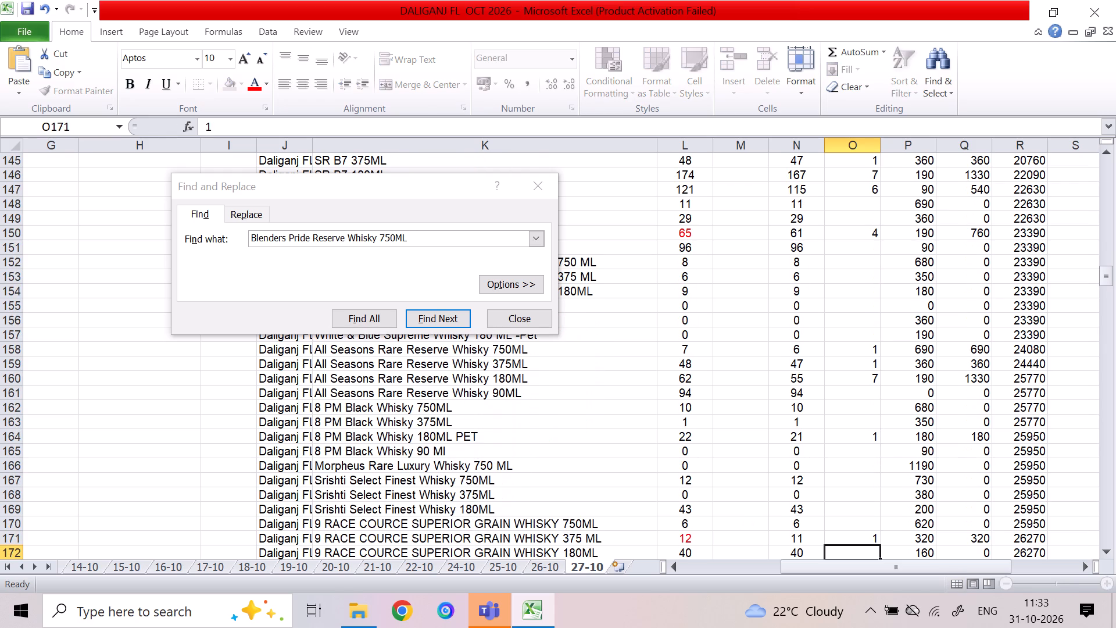
pyautogui.press('5')
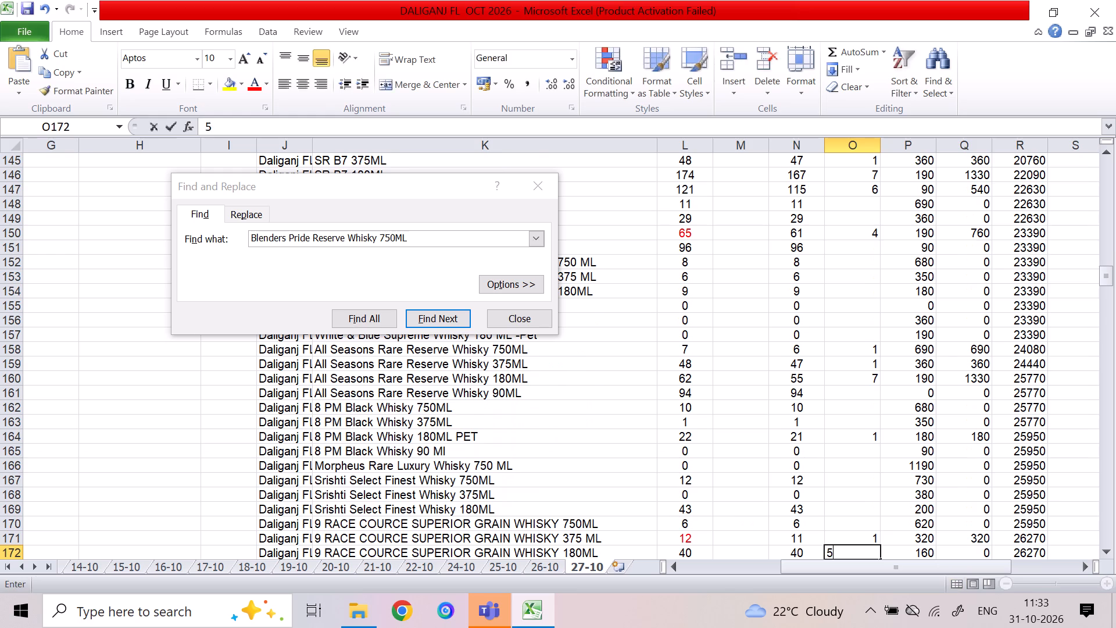
pyautogui.press('Down')
# Enter a column O quantity of 4 for Imperial Blue Dual Cask Smooth Whisky 375ML.
pyautogui.press('Down')
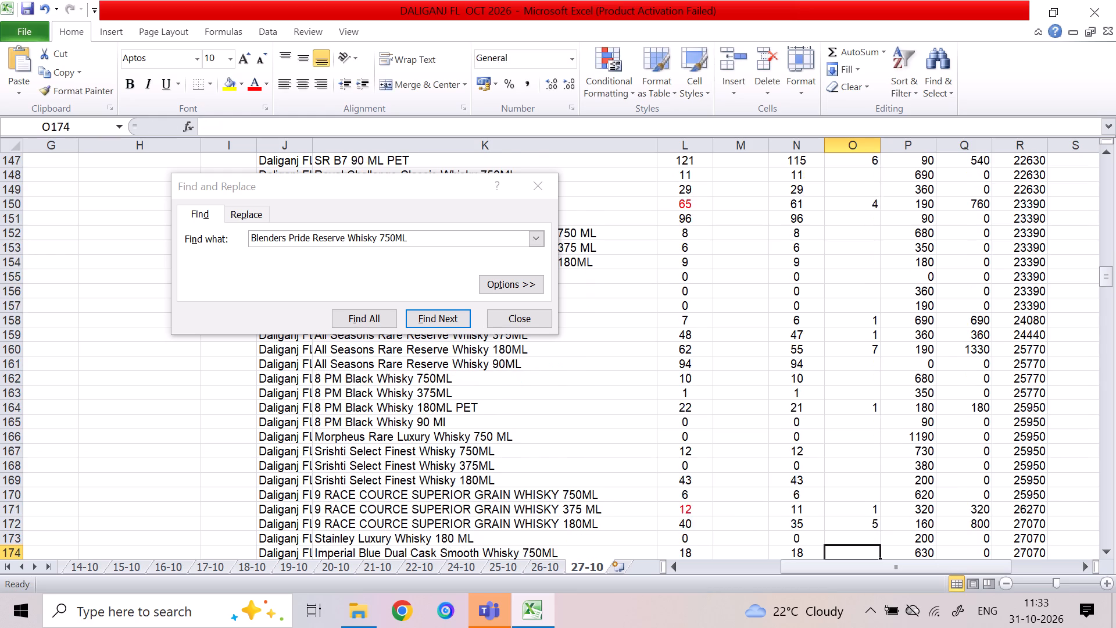
pyautogui.press('Down')
pyautogui.press('Down')
pyautogui.press('Up')
pyautogui.press('Up')
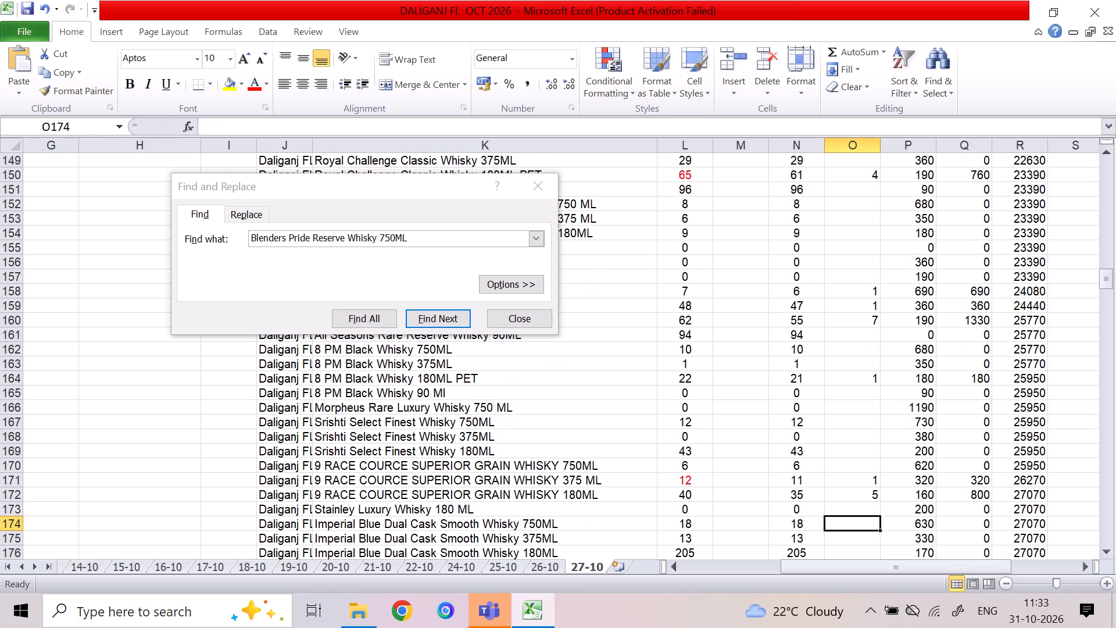
pyautogui.press('Down')
pyautogui.press('4')
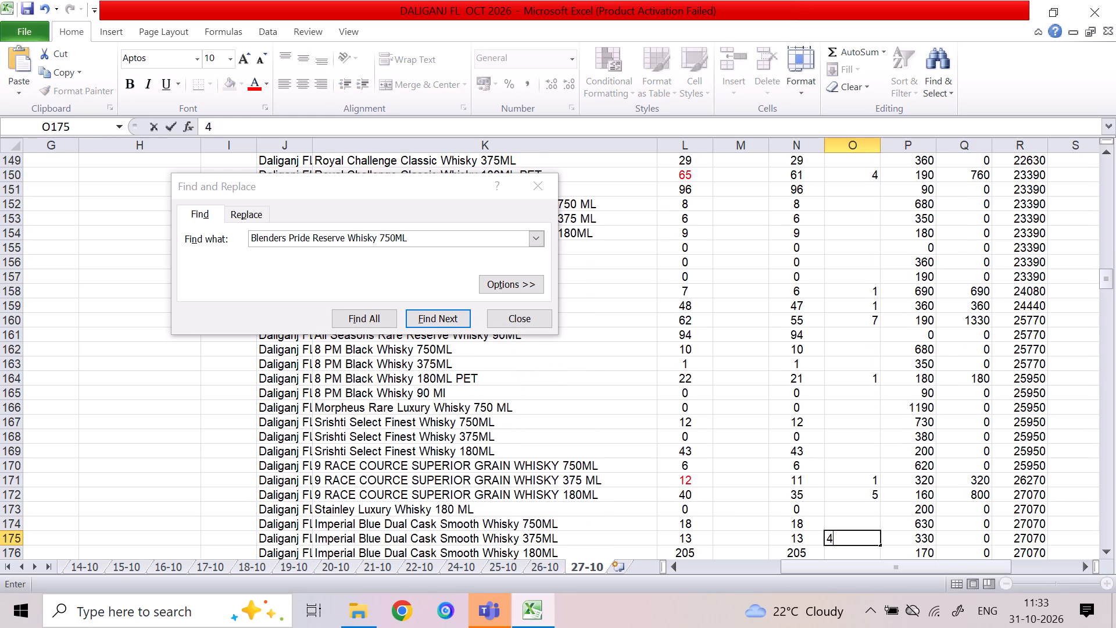
pyautogui.press('Down')
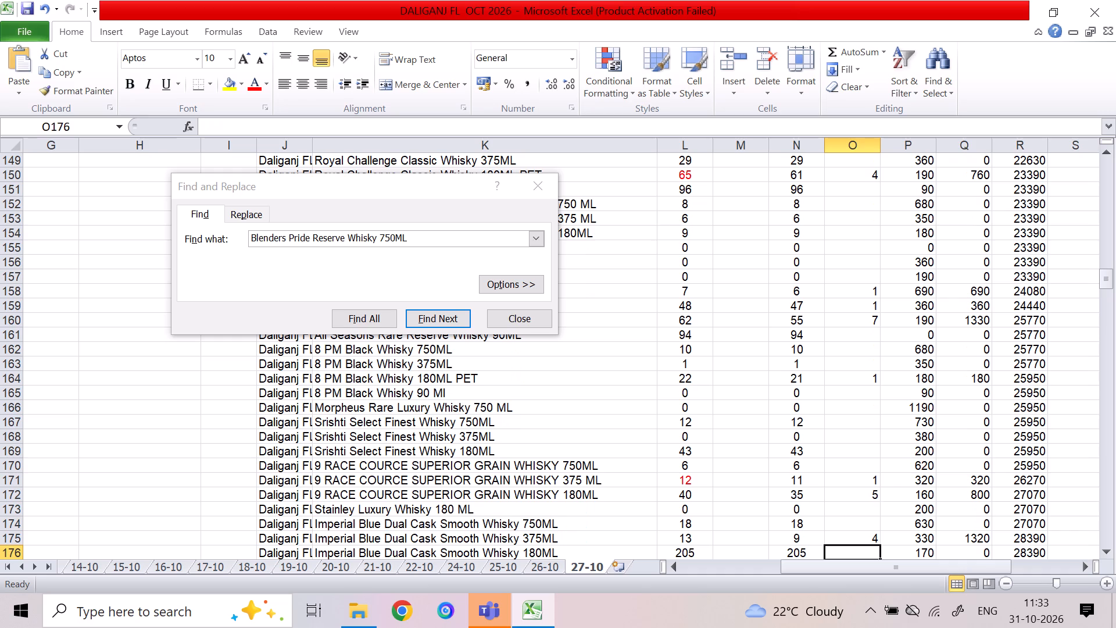
# Enter a column O quantity of 30 for Imperial Blue Dual Cask Smooth Whisky 180ML.
pyautogui.write('30')
pyautogui.press('Down')
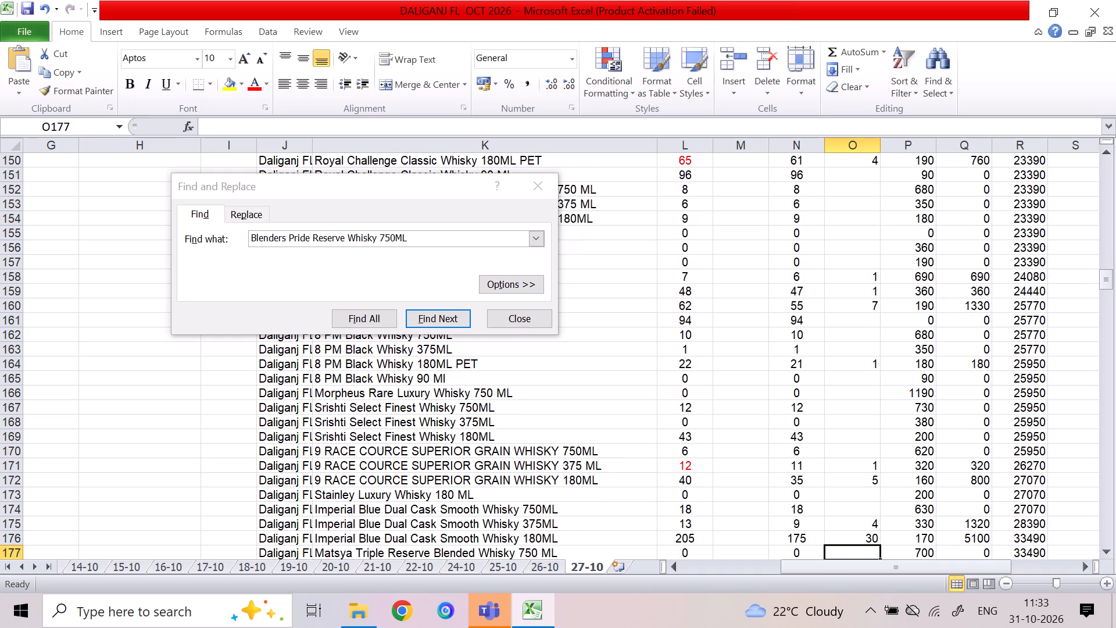
# Enter column O quantities for Iconiq White Deluxe Whisky: 10 for 375ML and 40 for 180ML.
pyautogui.press('Down')
pyautogui.press('Down')
pyautogui.press('Down')
pyautogui.press('Down')
pyautogui.press('Down')
pyautogui.press('Down')
pyautogui.press('Up')
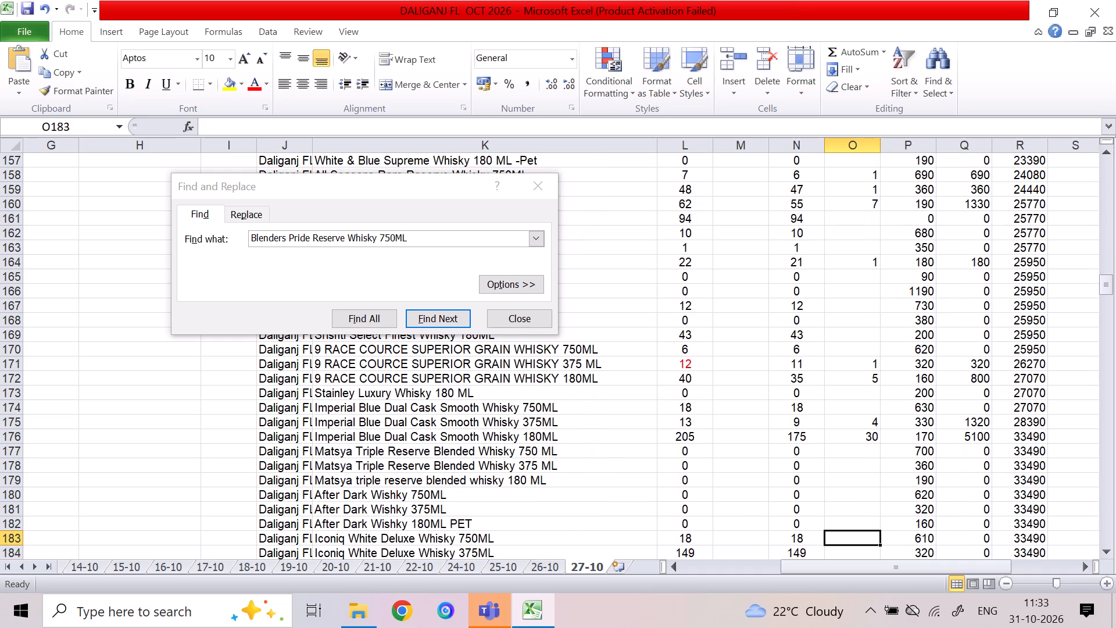
pyautogui.press('Down')
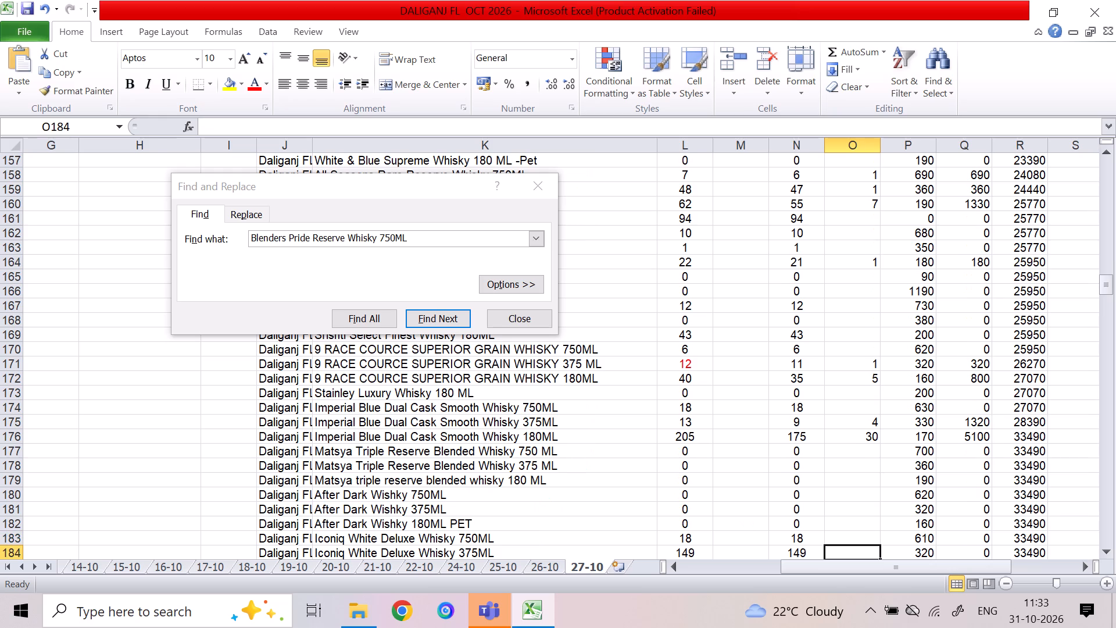
pyautogui.write('10')
pyautogui.press('Down')
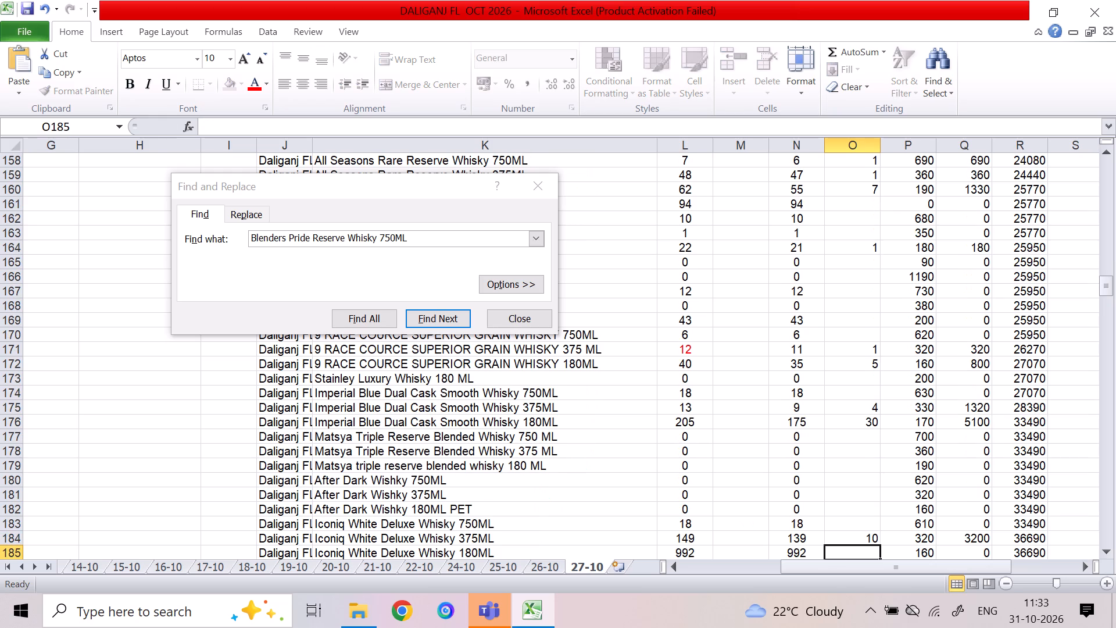
pyautogui.press('Down')
pyautogui.press('Up')
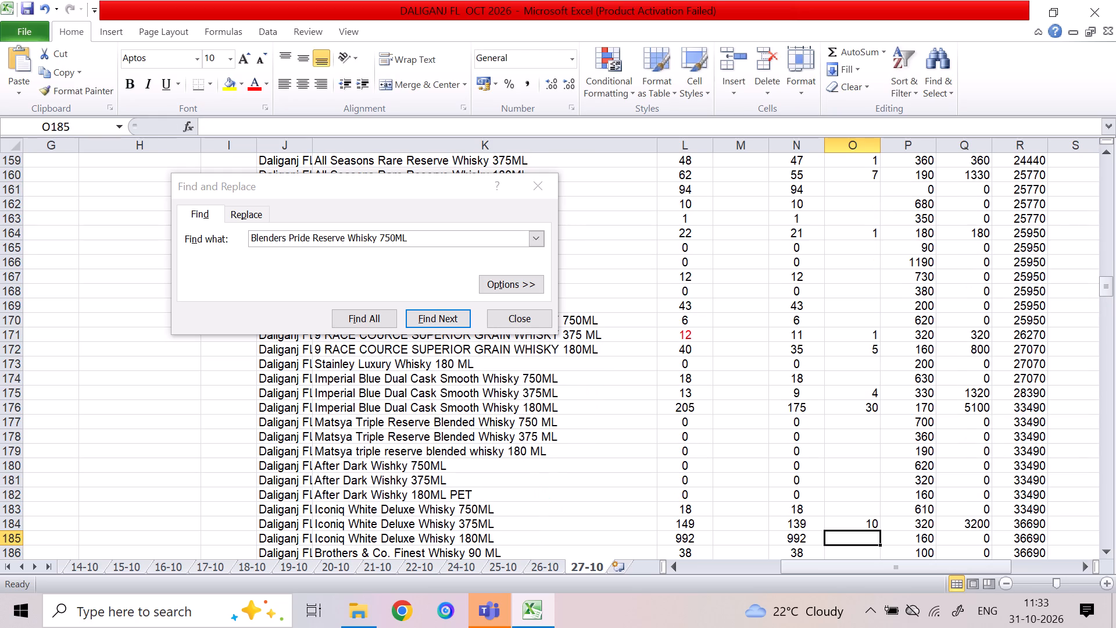
pyautogui.write('18')
pyautogui.press('Down')
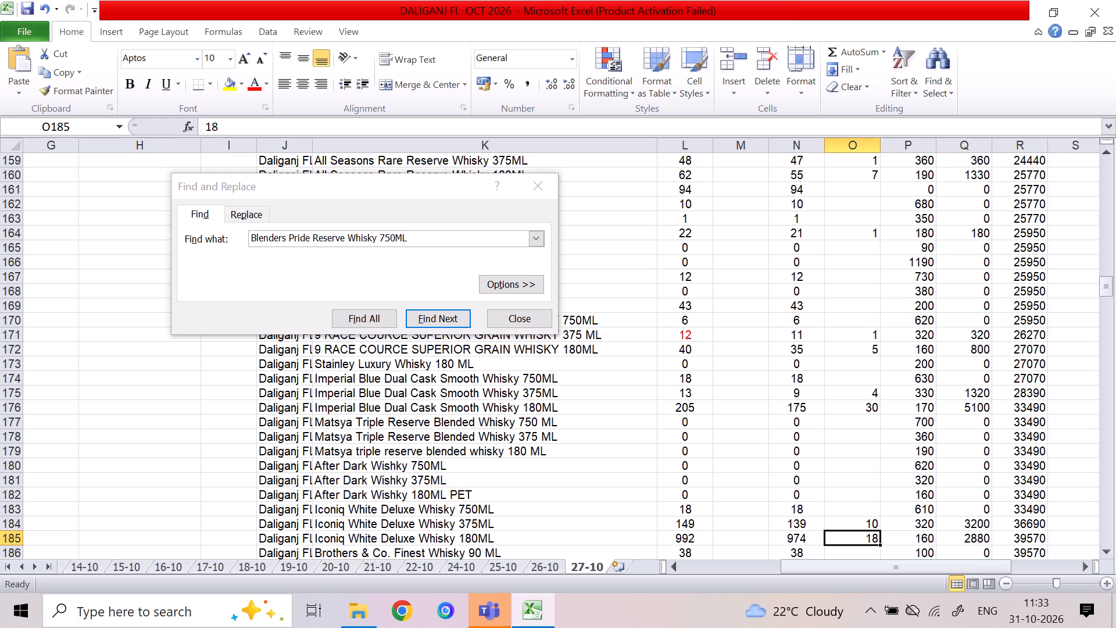
pyautogui.write('40')
pyautogui.press('Down')
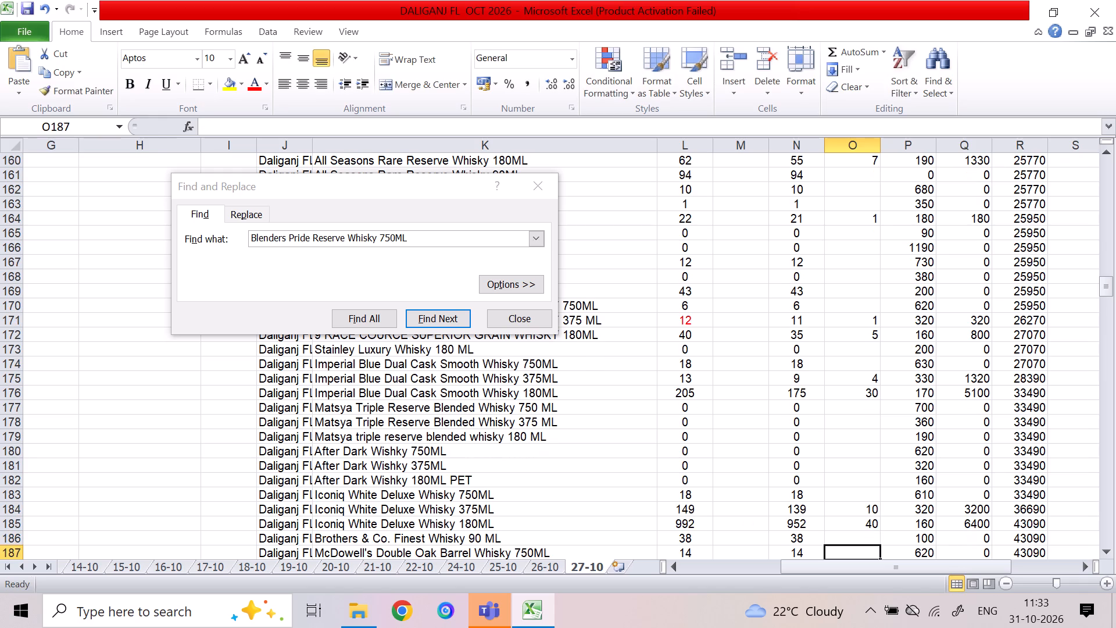
# Enter a column O quantity of 18 for Brothers & Co. Finest Whisky 90 ML.
pyautogui.press('Up')
pyautogui.write('18')
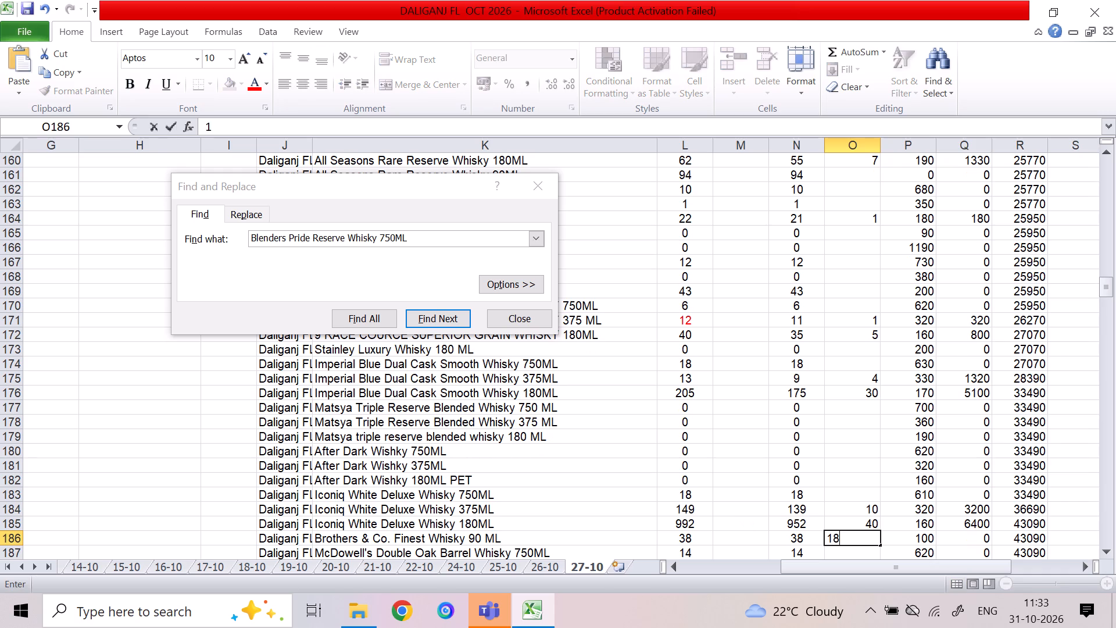
pyautogui.press('Down')
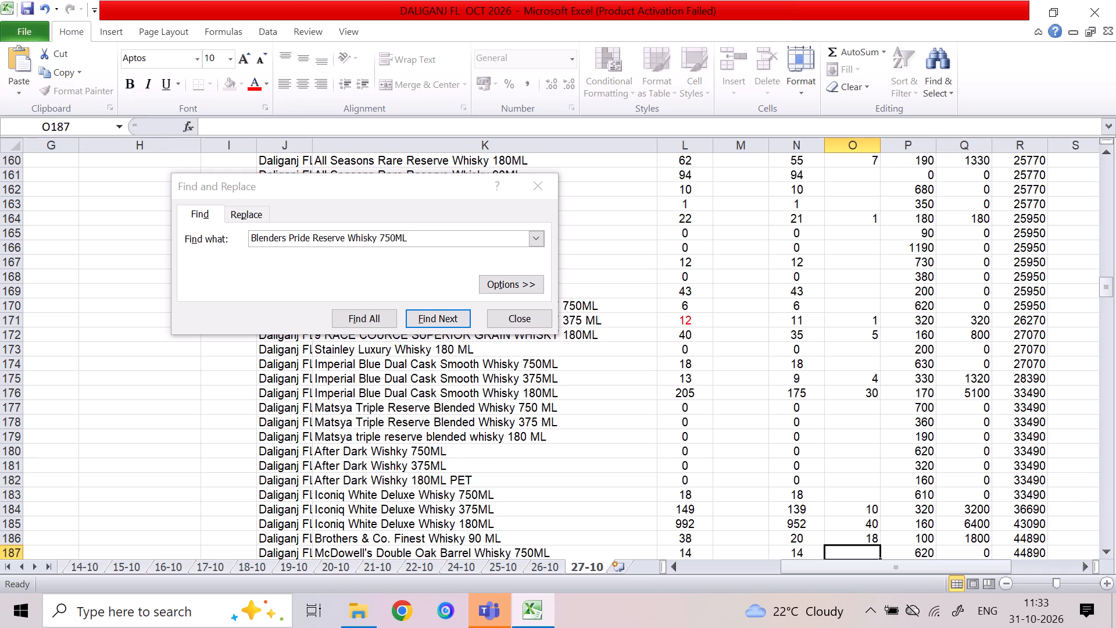
# Enter column O quantities for MCD No.1 Superior Whisky: 3 for 375ML and 14 for 180ML.
pyautogui.press('Down')
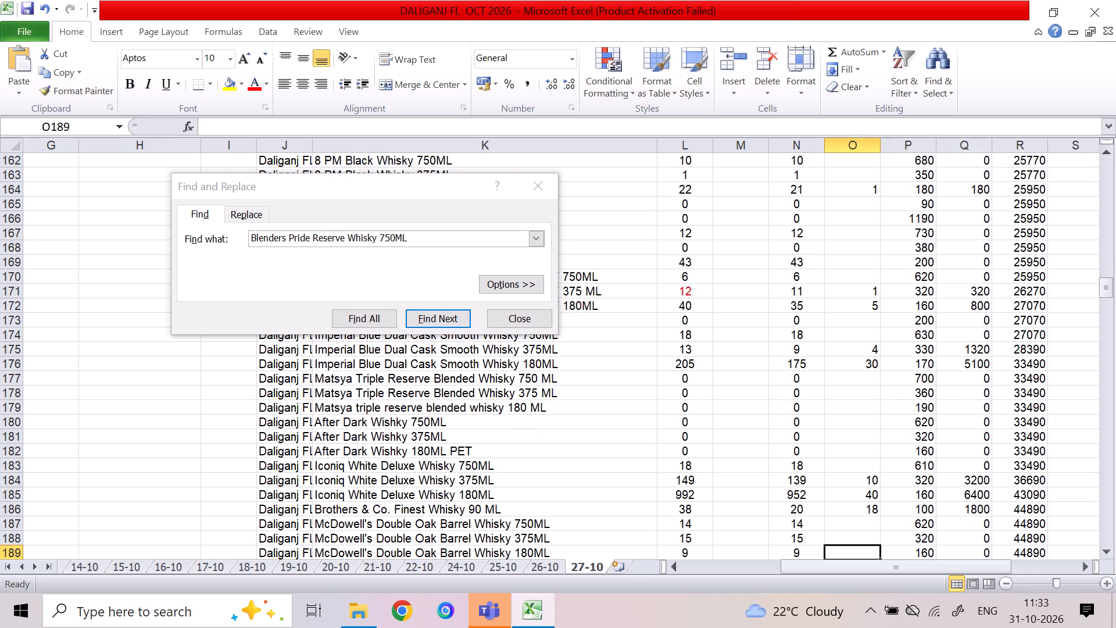
pyautogui.press('Down')
pyautogui.press('Down')
pyautogui.press('Up')
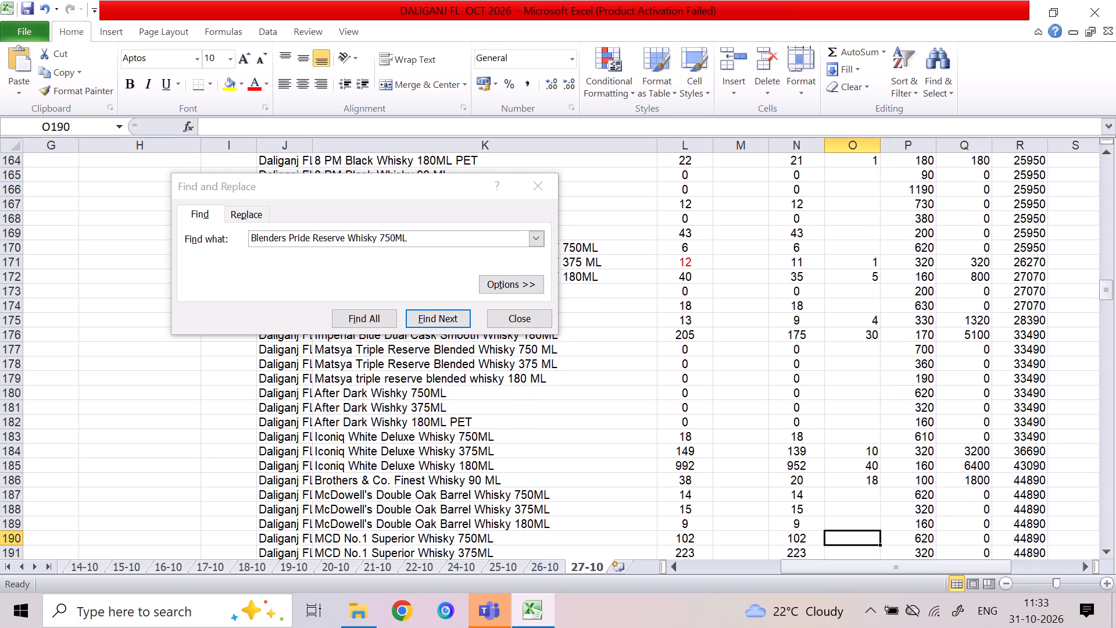
pyautogui.press('Down')
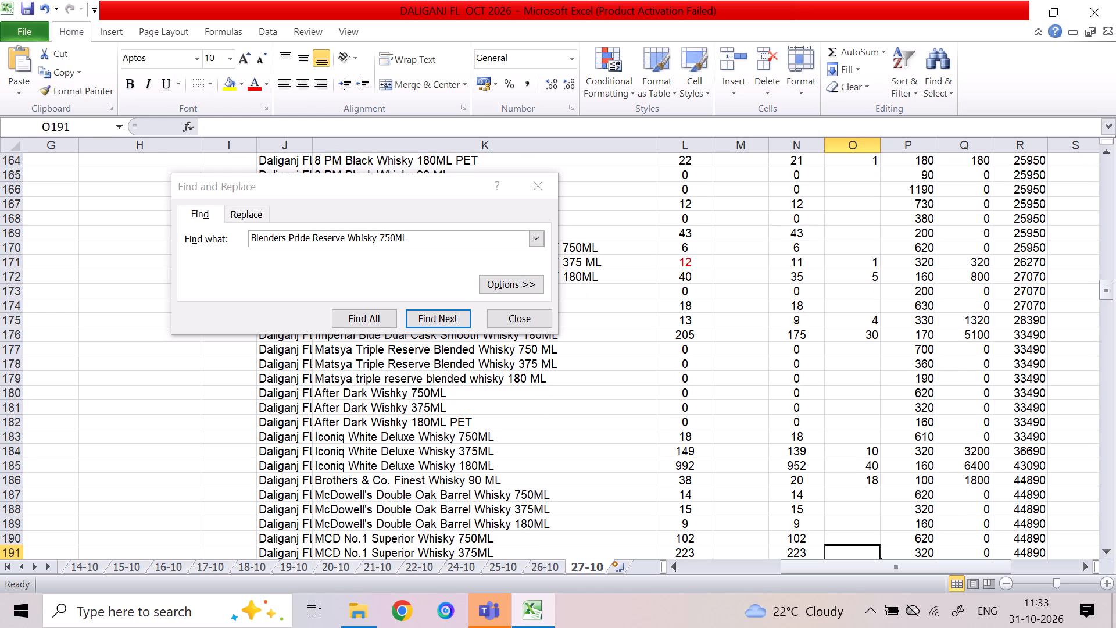
pyautogui.press('3')
pyautogui.press('Down')
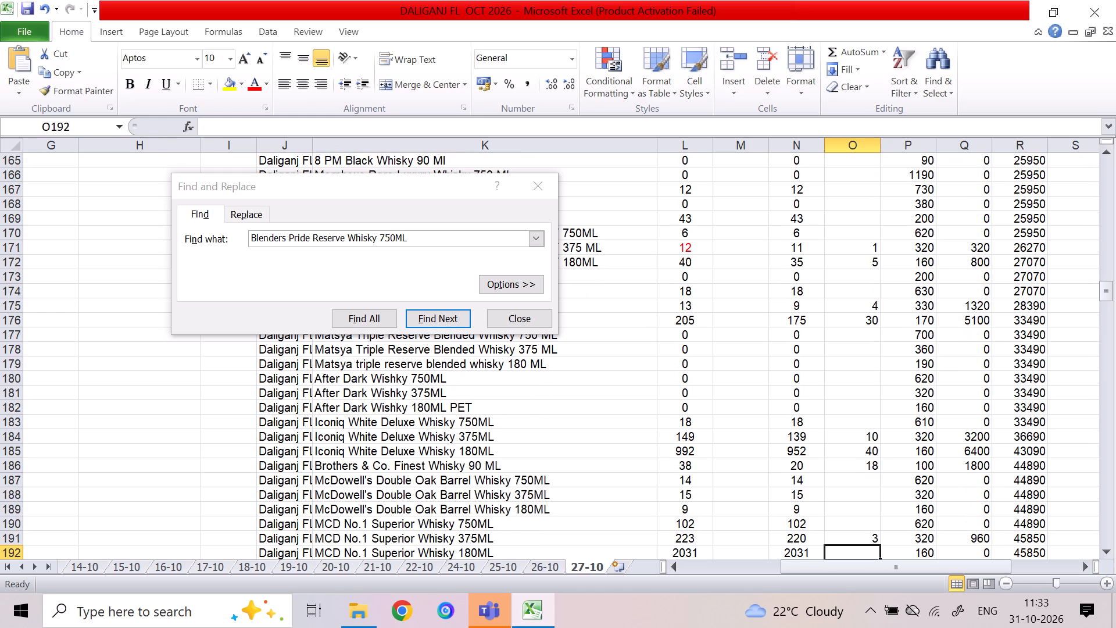
pyautogui.write('14')
pyautogui.press('Down')
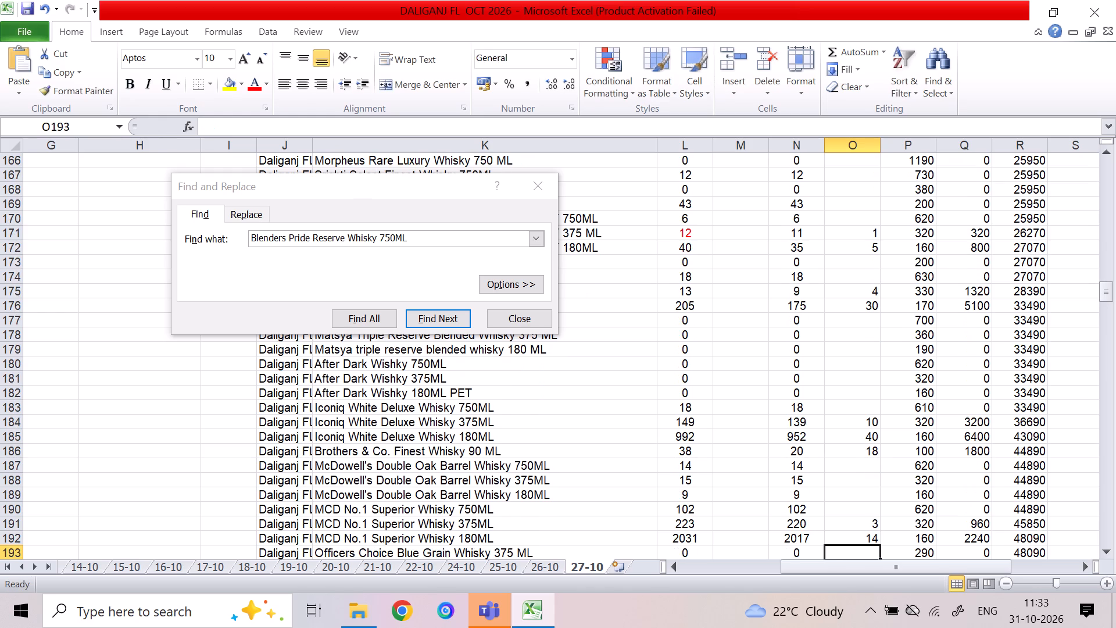
# Enter column O quantities for Mountain Oak Select Grain Whisky: 1 for 375ML and 28 for 180ML.
pyautogui.press('Down')
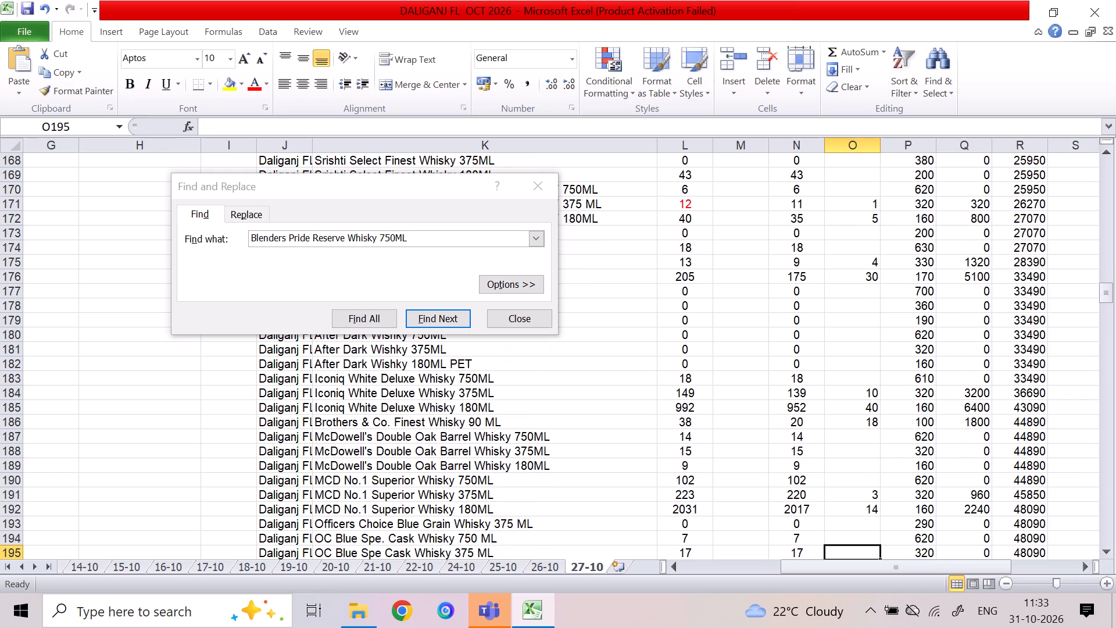
pyautogui.press('Up')
pyautogui.press('Down')
pyautogui.press('Down')
pyautogui.press('Down')
pyautogui.press('Down')
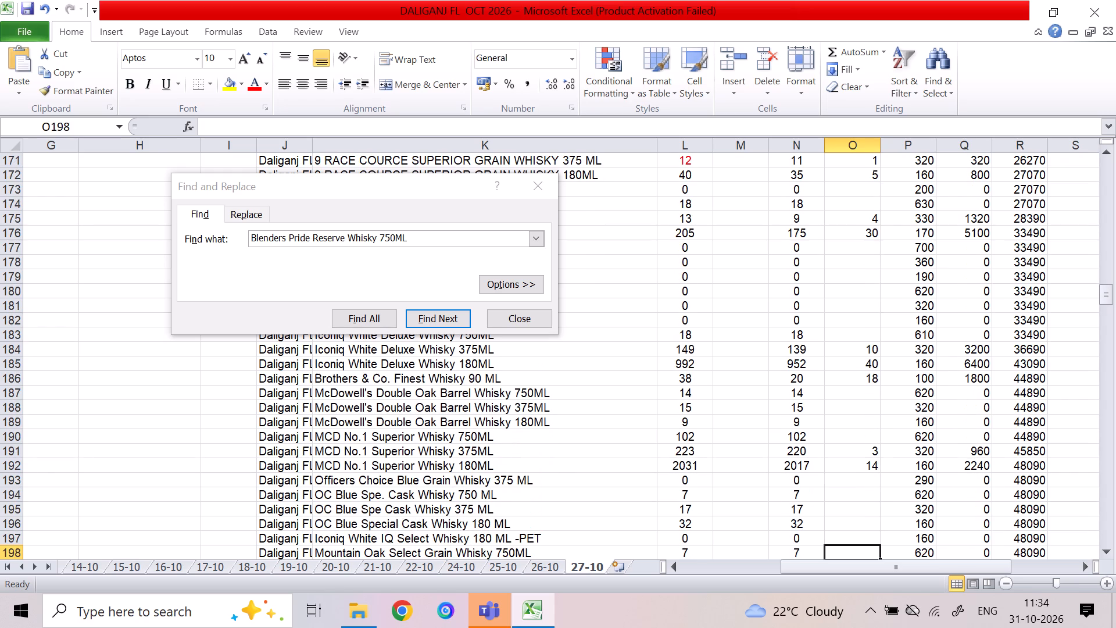
pyautogui.press('Down')
pyautogui.press('1')
pyautogui.press('Down')
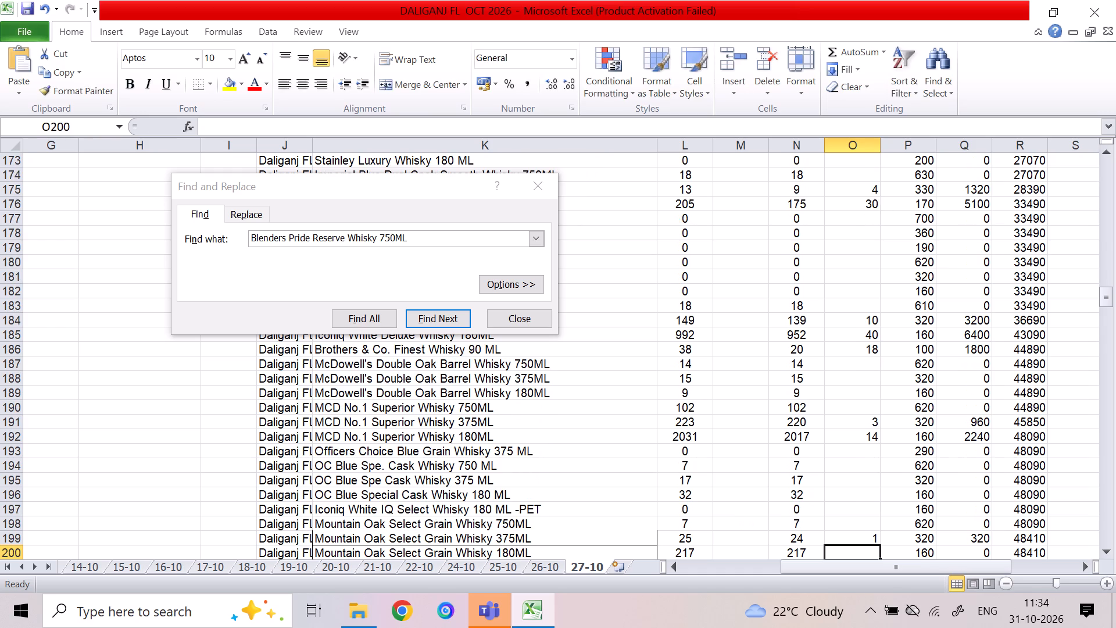
pyautogui.write('28')
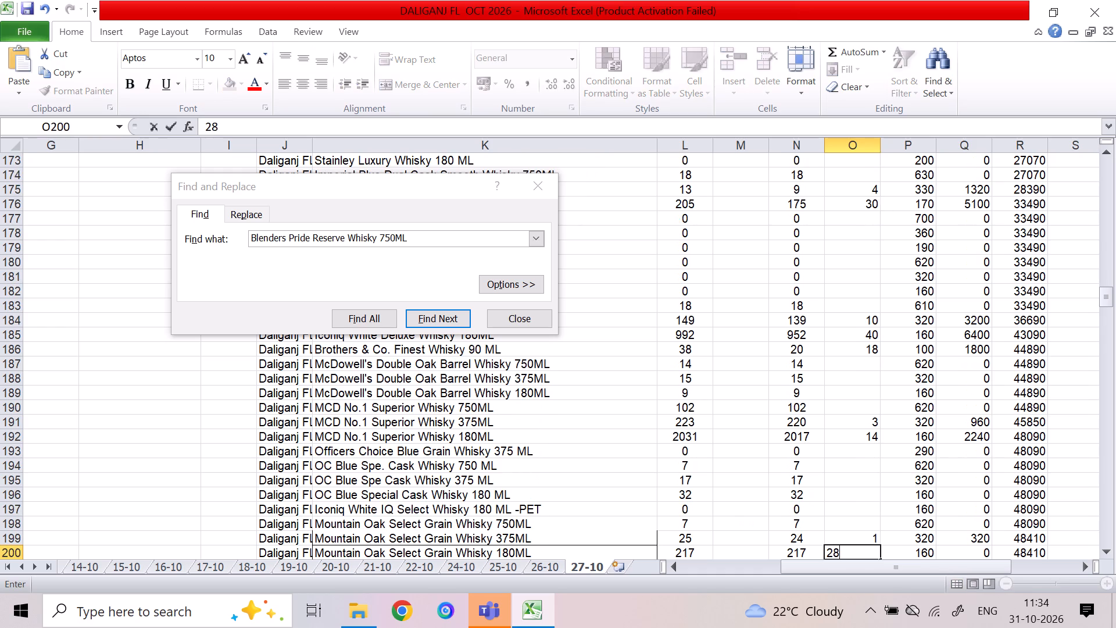
pyautogui.press('Down')
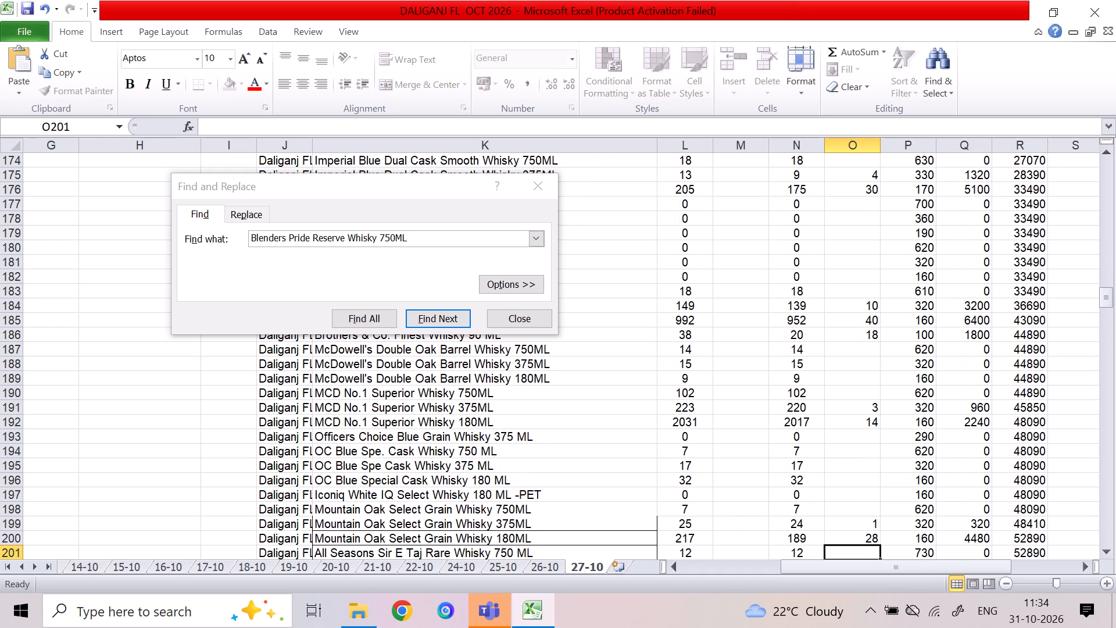
# Enter column O quantities for 8 PM Whisky: 3 for 750ML and 17 for 180ML Tetra.
pyautogui.press('Down')
pyautogui.press('Down')
pyautogui.press('Up')
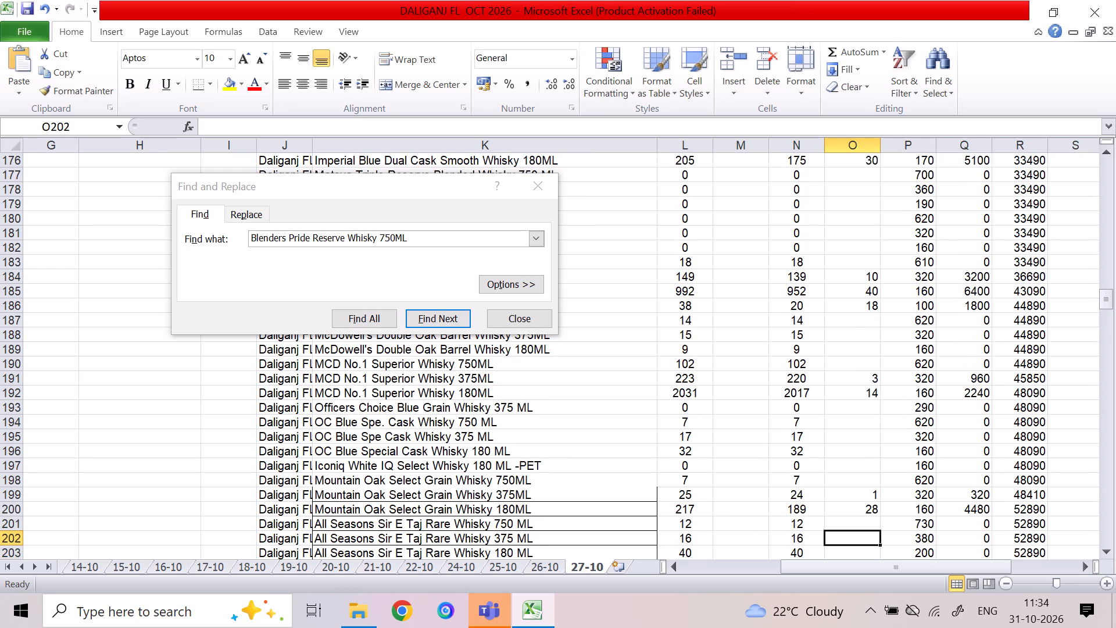
pyautogui.press('Down')
pyautogui.press('Down')
pyautogui.press('Down')
pyautogui.press('Up')
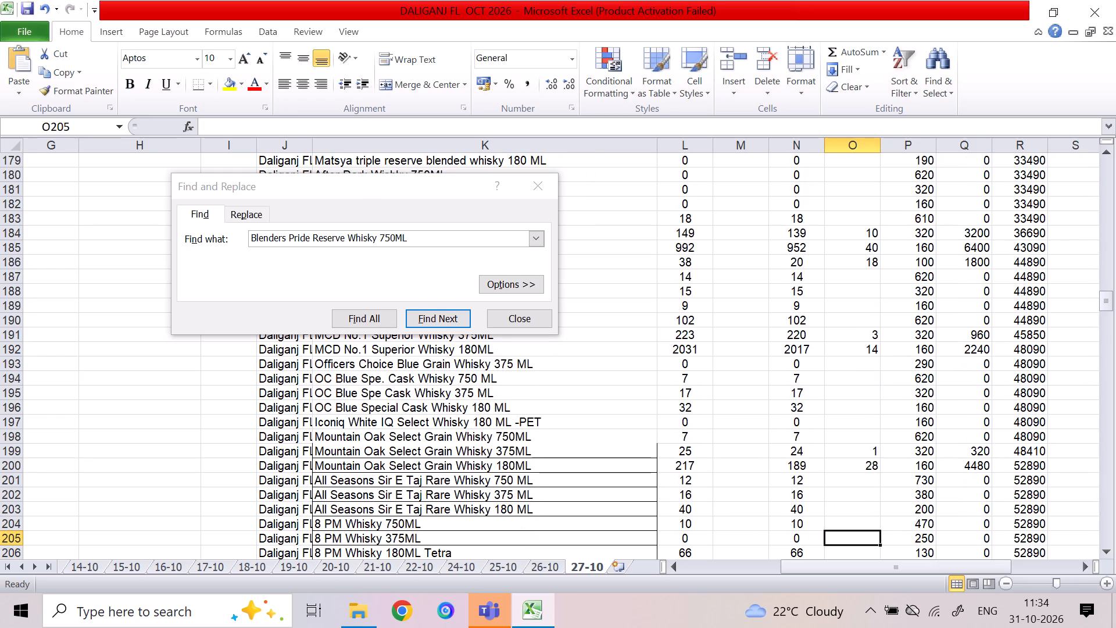
pyautogui.press('Up')
pyautogui.press('3')
pyautogui.press('Down')
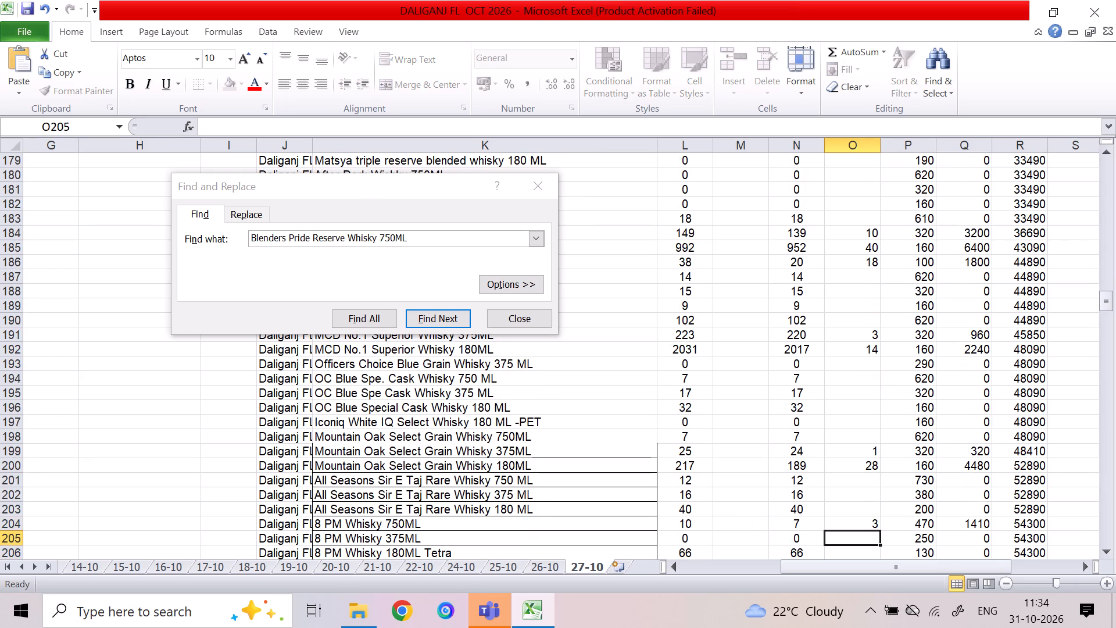
pyautogui.press('Down')
pyautogui.write('17')
pyautogui.press('Down')
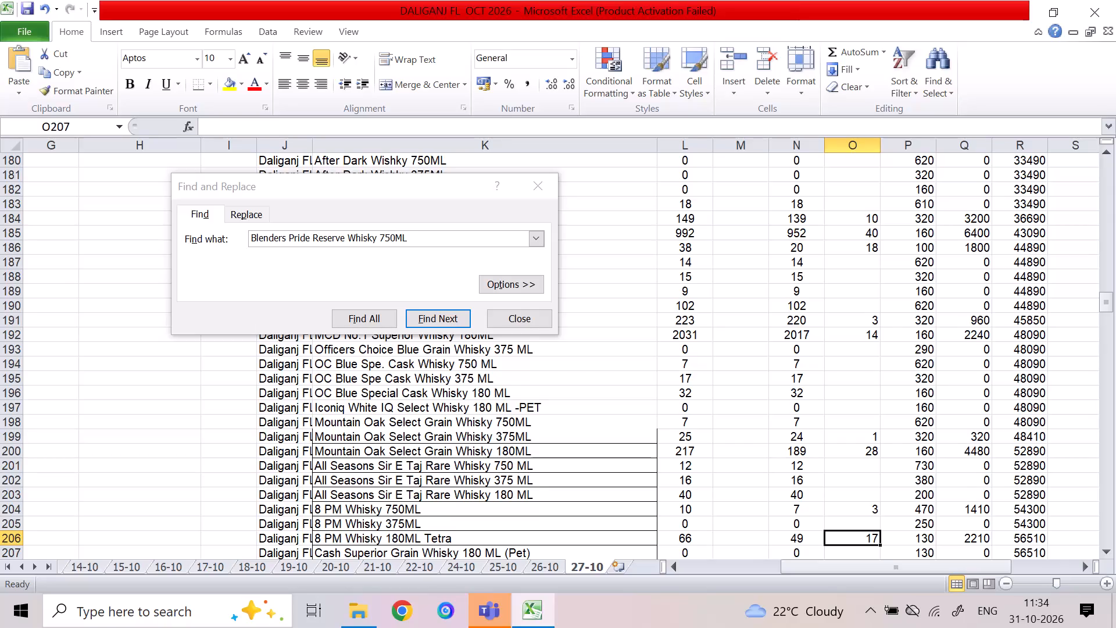
# Enter a column O quantity of 22 for Officers Choice Whisky 180ML.
pyautogui.press('Down')
pyautogui.press('Up')
pyautogui.press('Down')
pyautogui.press('Down')
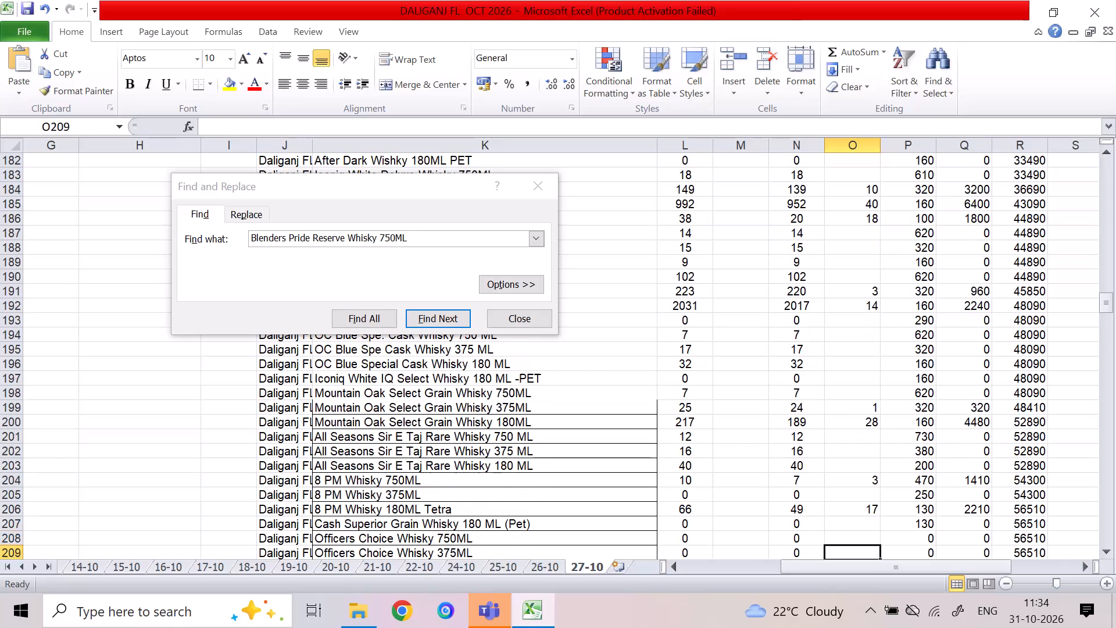
pyautogui.press('Down')
pyautogui.press('Down')
pyautogui.press('Up')
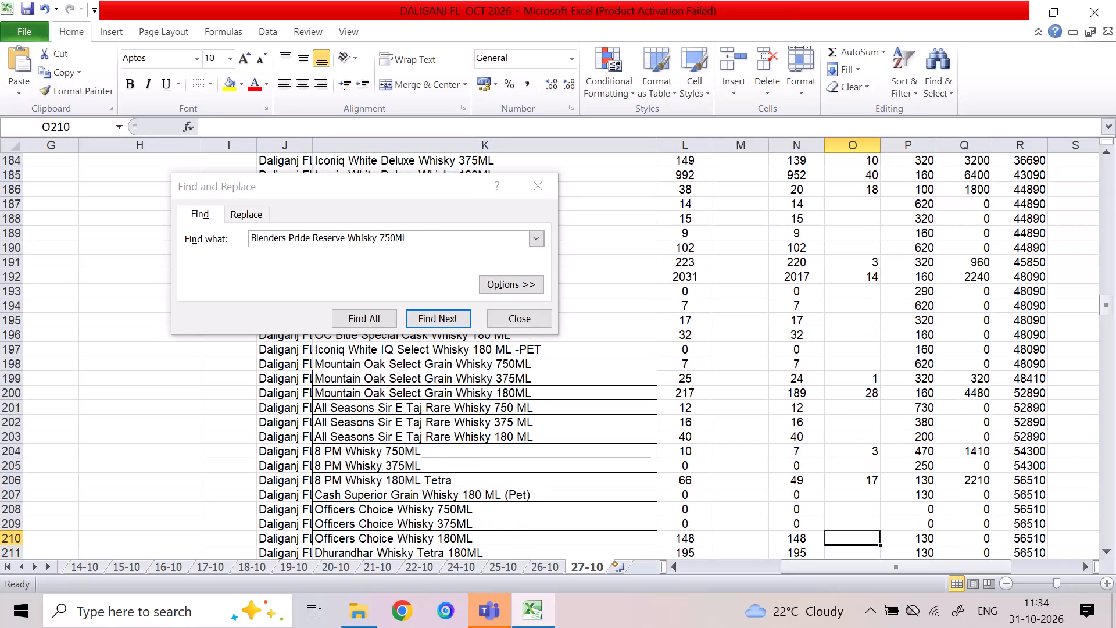
pyautogui.write('22')
pyautogui.press('Down')
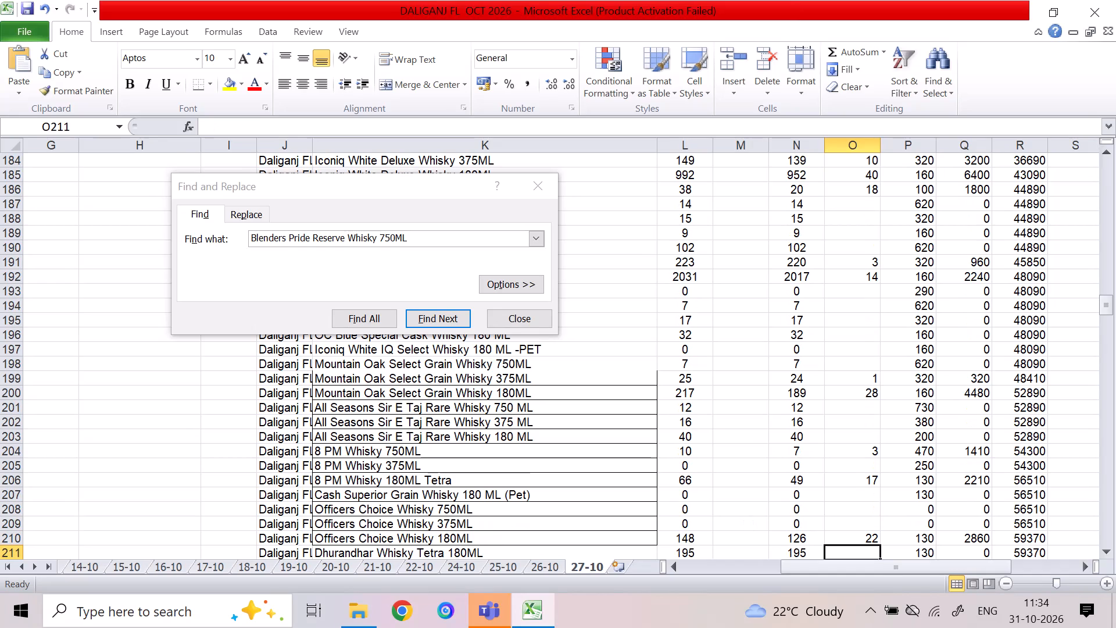
# Enter a column O quantity of 4 for Dhurandhar Whisky Tetra 180ML.
pyautogui.press('Down')
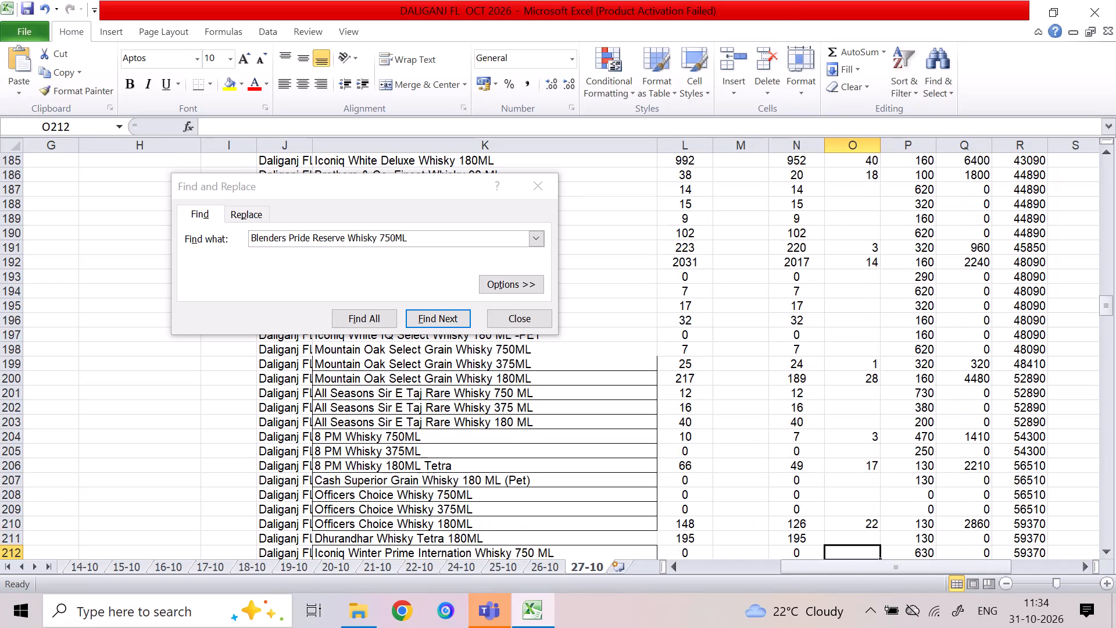
pyautogui.press('Up')
pyautogui.press('4')
pyautogui.press('Down')
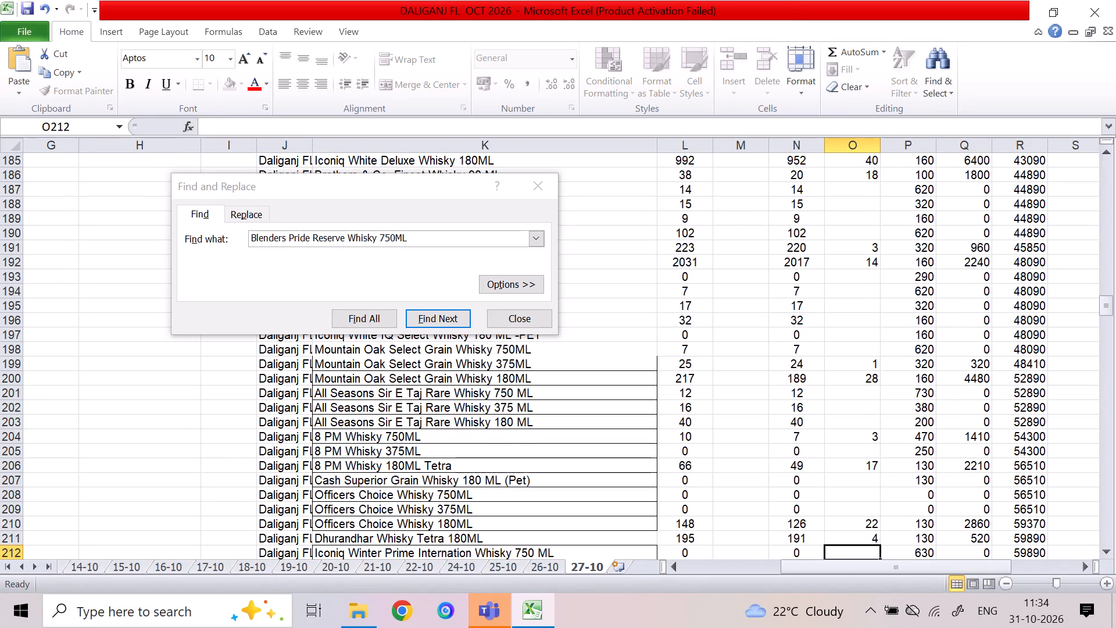
# Enter a column O quantity of 2 for Prestige Green Classic Whisky 180 ML in the yellow-highlighted row.
pyautogui.press('Down')
pyautogui.press('Down')
pyautogui.press('Down')
pyautogui.press('Down')
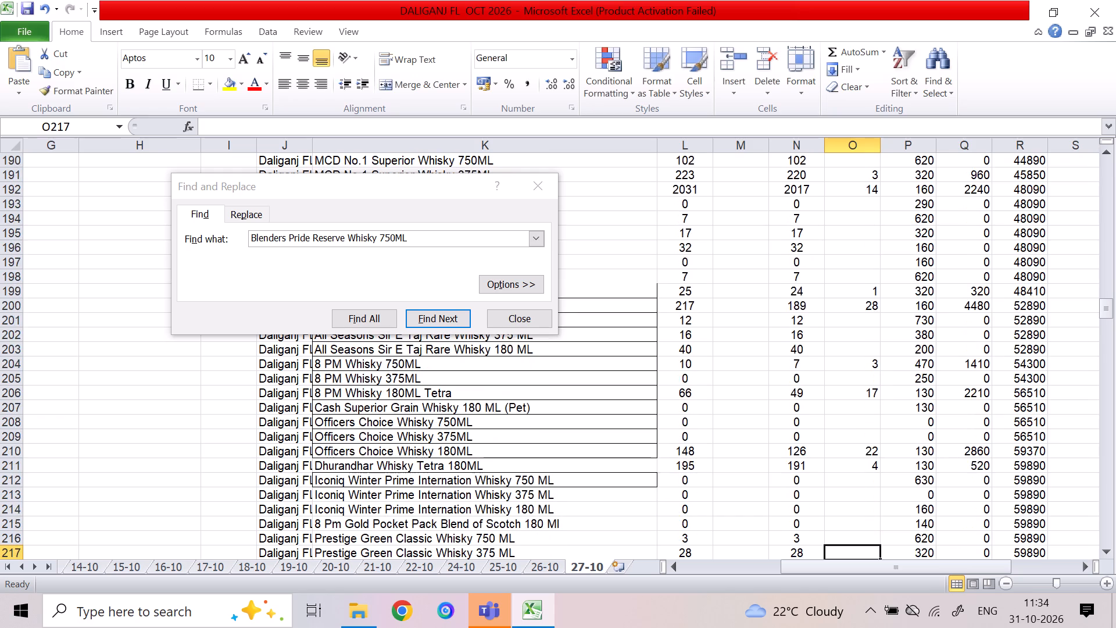
pyautogui.press('Down')
pyautogui.press('Down')
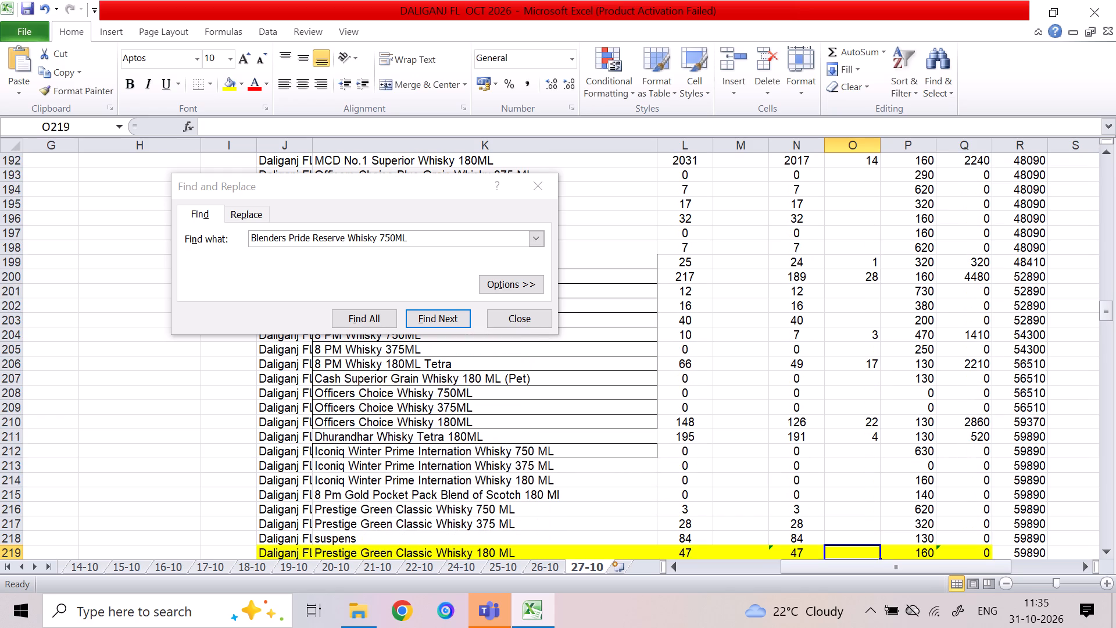
pyautogui.press('2')
pyautogui.press('Down')
pyautogui.press('Up')
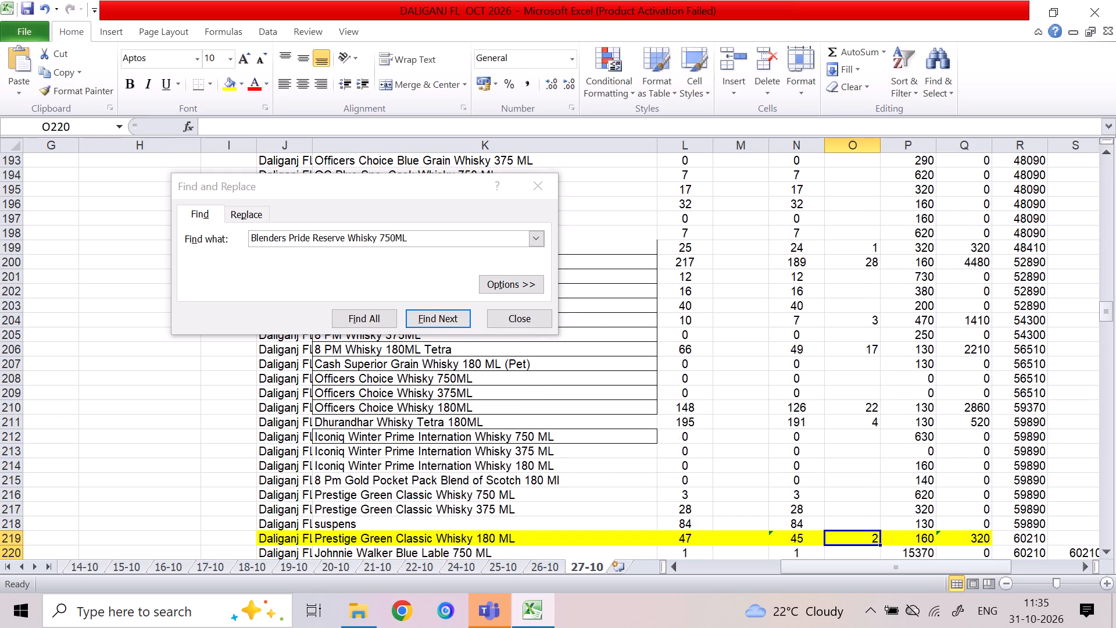
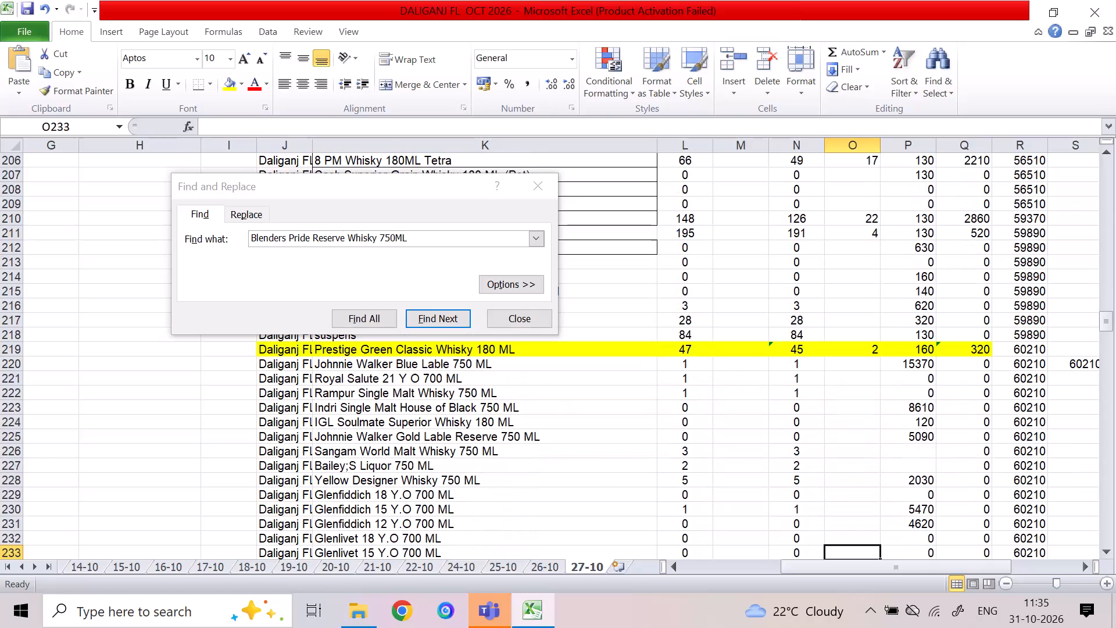
# Close the Find and Replace window that covers the item list.
pyautogui.press('Up')
pyautogui.press('Right')
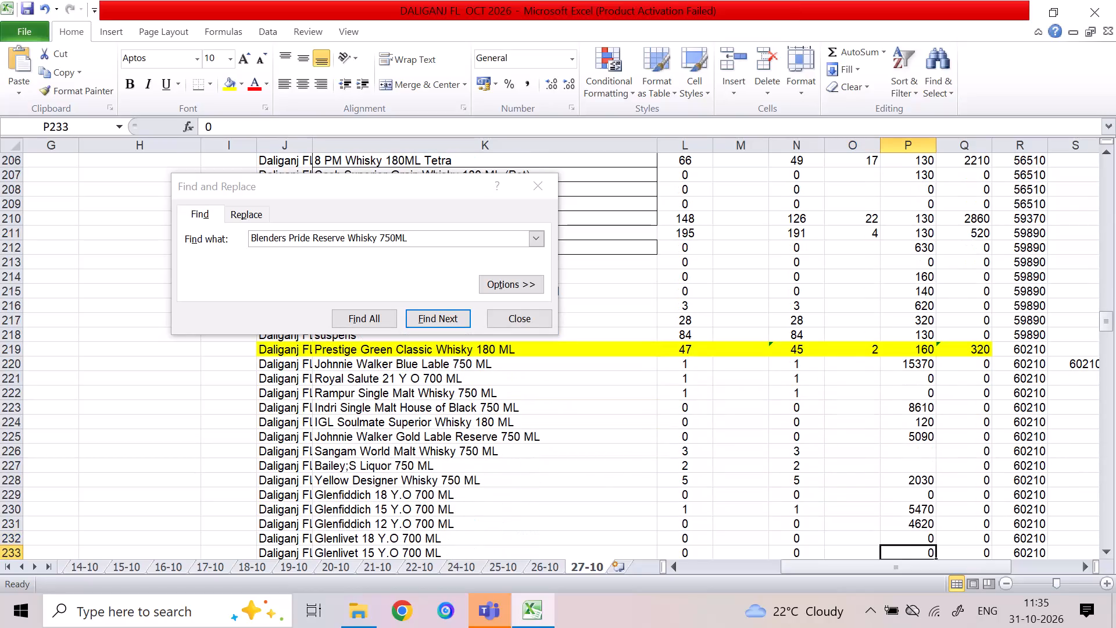
pyautogui.press('Down')
pyautogui.press('Down')
pyautogui.press('Down')
pyautogui.press('Down')
pyautogui.press('Down')
pyautogui.press('Down')
pyautogui.press('Down')
pyautogui.press('Down')
pyautogui.press('Down')
pyautogui.press('Down')
pyautogui.press('Down')
pyautogui.press('Down')
pyautogui.press('Down')
pyautogui.press('Down')
pyautogui.press('Down')
pyautogui.press('Down')
pyautogui.press('Down')
pyautogui.press('Down')
pyautogui.press('Down')
pyautogui.press('Down')
pyautogui.press('Down')
pyautogui.press('Down')
pyautogui.press('Down')
pyautogui.press('Down')
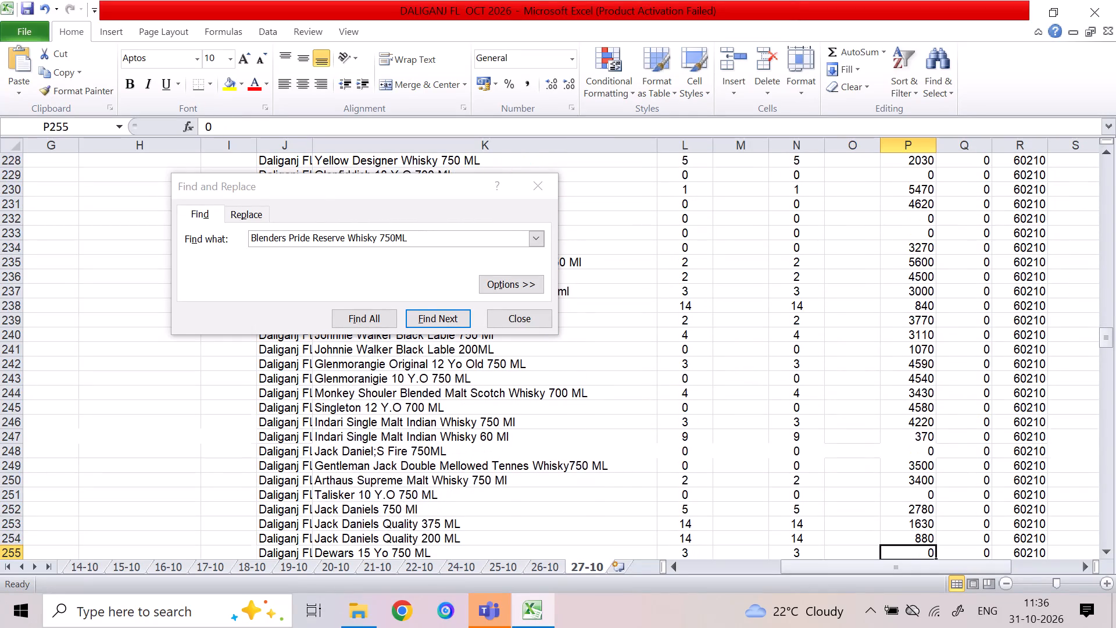
pyautogui.click(523, 326)
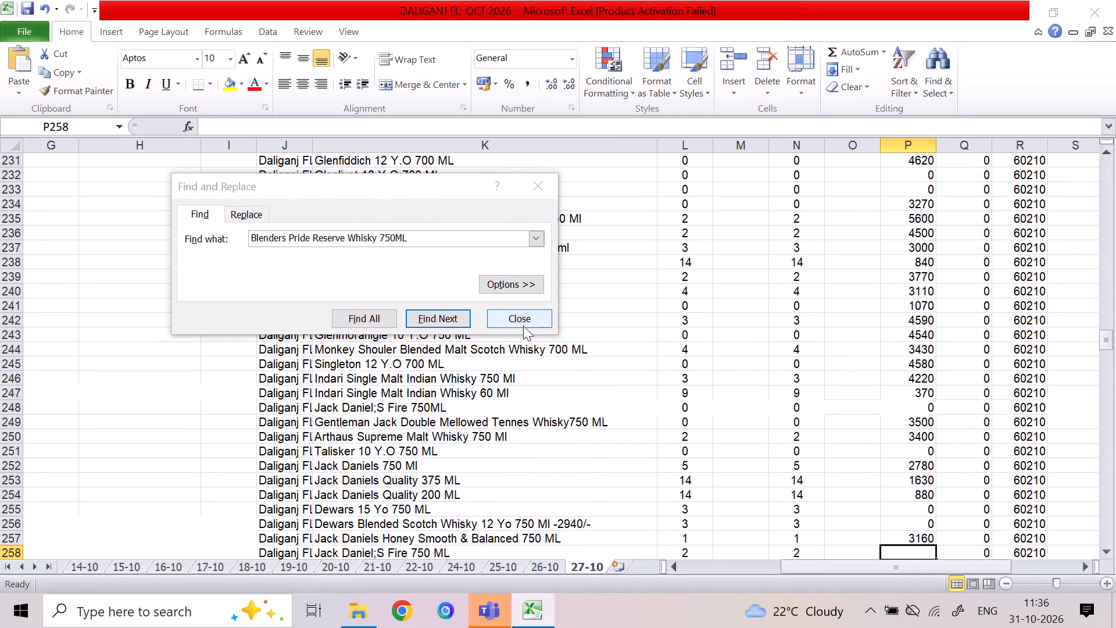
# Look through the item rows from the imported whiskies down to the Bacardi Lemon rums for the next sold item.
pyautogui.press('Down')
pyautogui.press('Down')
pyautogui.press('Down')
pyautogui.press('Down')
pyautogui.press('Down')
pyautogui.press('Down')
pyautogui.press('Down')
pyautogui.press('Down')
pyautogui.press('Down')
pyautogui.press('Down')
pyautogui.press('Down')
pyautogui.press('Down')
pyautogui.press('Down')
pyautogui.press('Down')
pyautogui.press('Down')
pyautogui.press('Down')
pyautogui.press('Down')
pyautogui.press('Down')
pyautogui.press('Down')
pyautogui.press('Down')
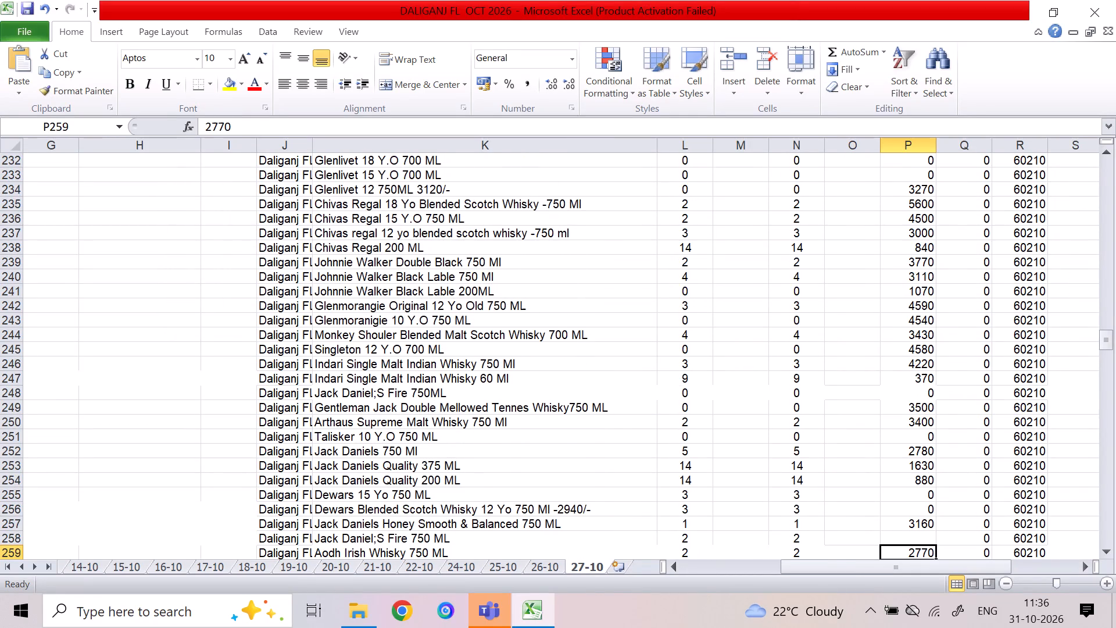
pyautogui.press('Up')
pyautogui.press('Up')
pyautogui.press('Up')
pyautogui.press('Up')
pyautogui.press('Up')
pyautogui.press('Up')
pyautogui.press('Up')
pyautogui.press('Up')
pyautogui.press('Up')
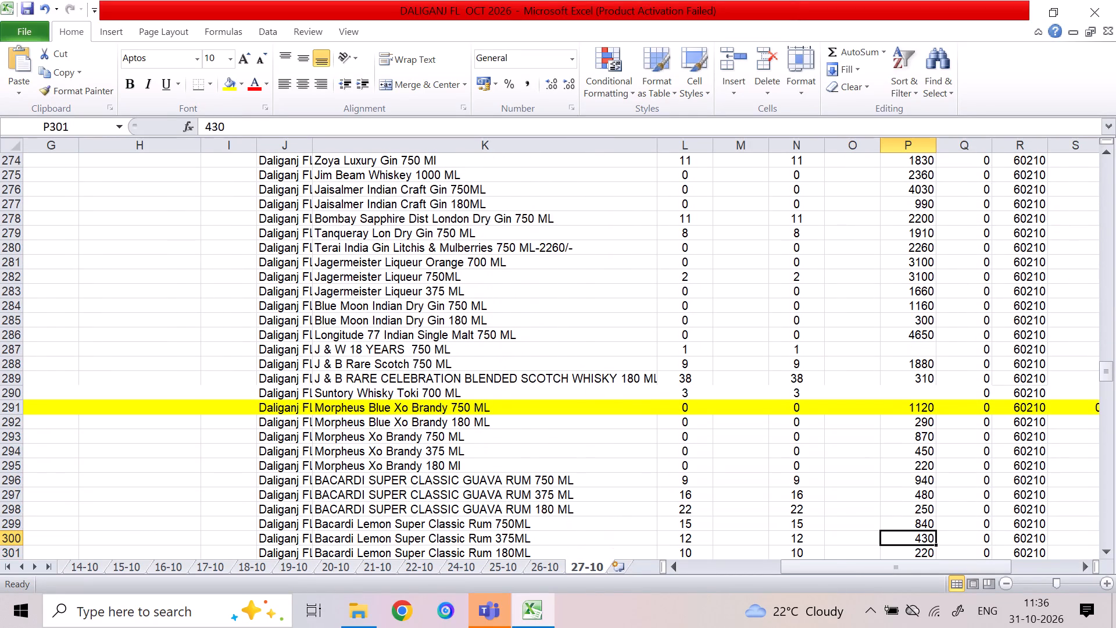
# Examine the names, stock balances and prices of the J & W 18 Years and J & B Scotch rows.
pyautogui.press('Left')
pyautogui.press('Up')
pyautogui.press('Left')
pyautogui.press('Up')
pyautogui.press('Left')
pyautogui.press('Up')
pyautogui.press('Left')
pyautogui.press('Up')
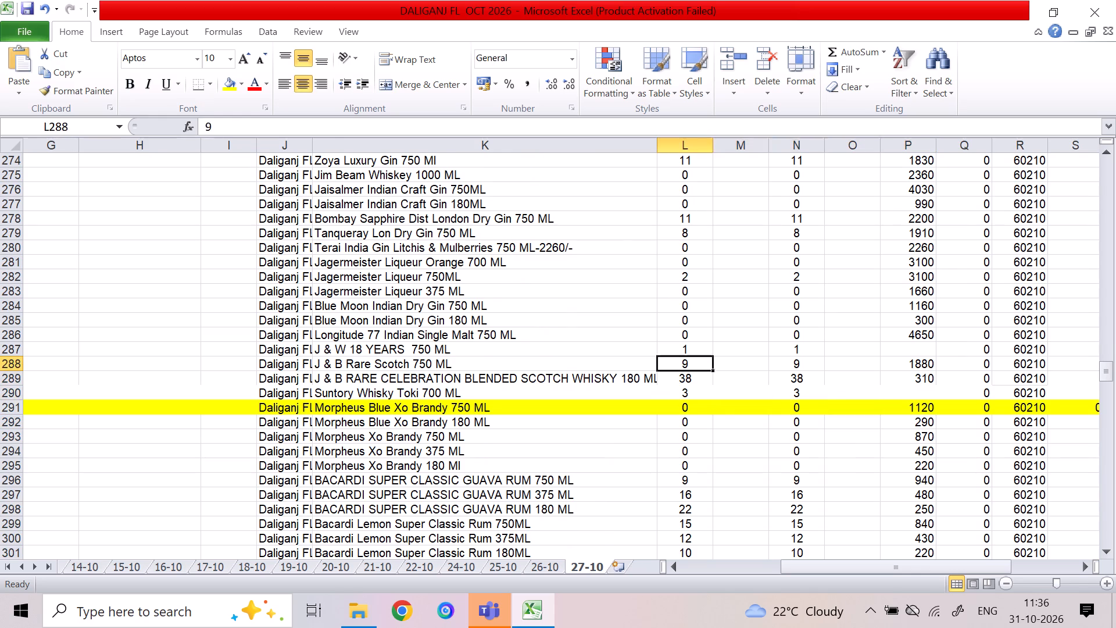
pyautogui.press('Left')
pyautogui.press('Up')
pyautogui.press('Down')
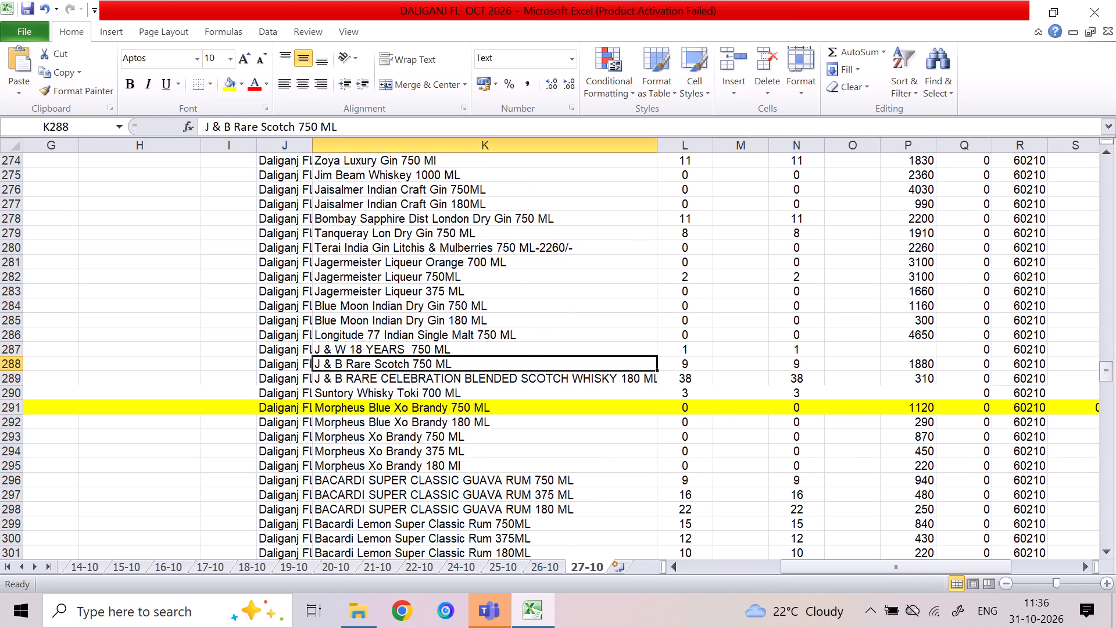
pyautogui.press('Down')
pyautogui.press('Right')
pyautogui.press('Up')
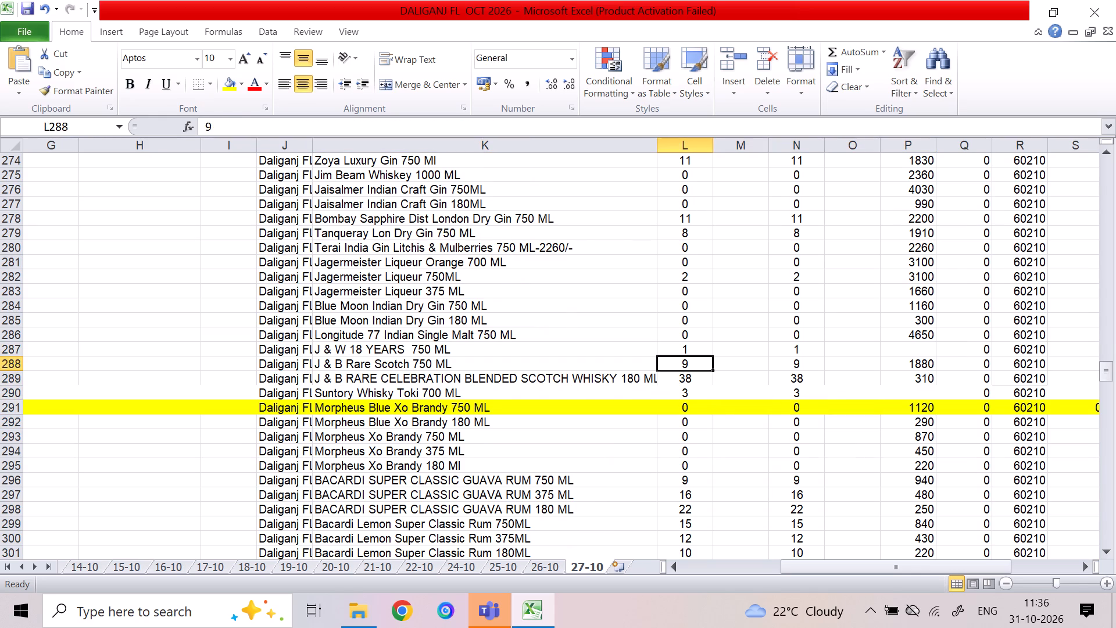
pyautogui.press('Up')
pyautogui.press('Left')
pyautogui.press('Left')
pyautogui.press('Right')
pyautogui.press('Right')
pyautogui.press('Right')
pyautogui.press('Right')
pyautogui.press('Right')
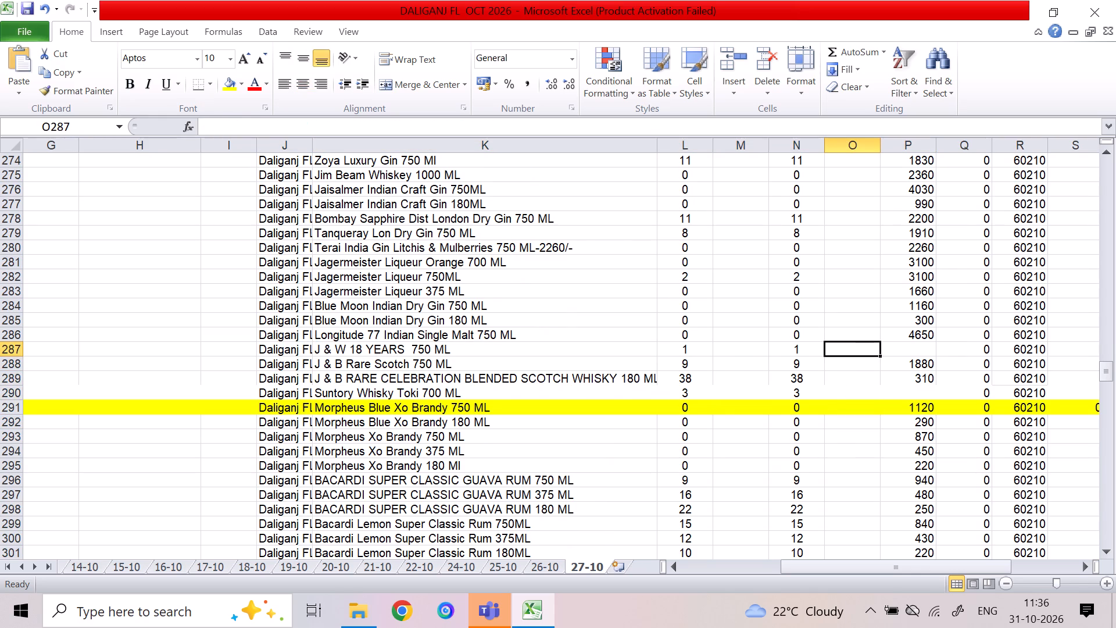
pyautogui.press('Right')
pyautogui.press('Left')
pyautogui.press('Left')
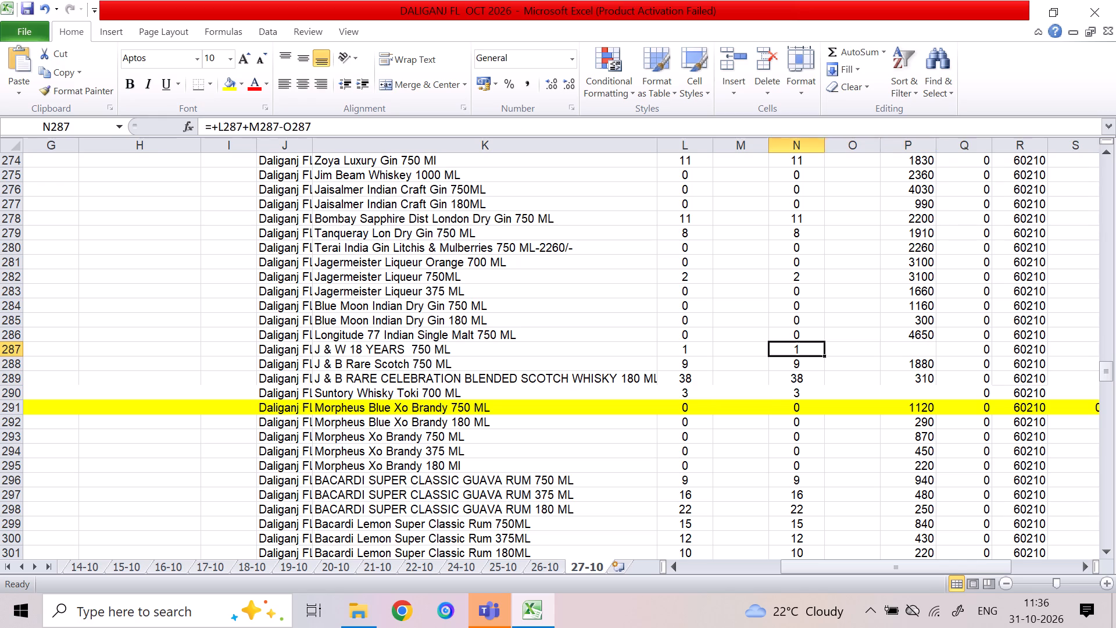
pyautogui.press('Right')
pyautogui.press('Right')
pyautogui.press('Left')
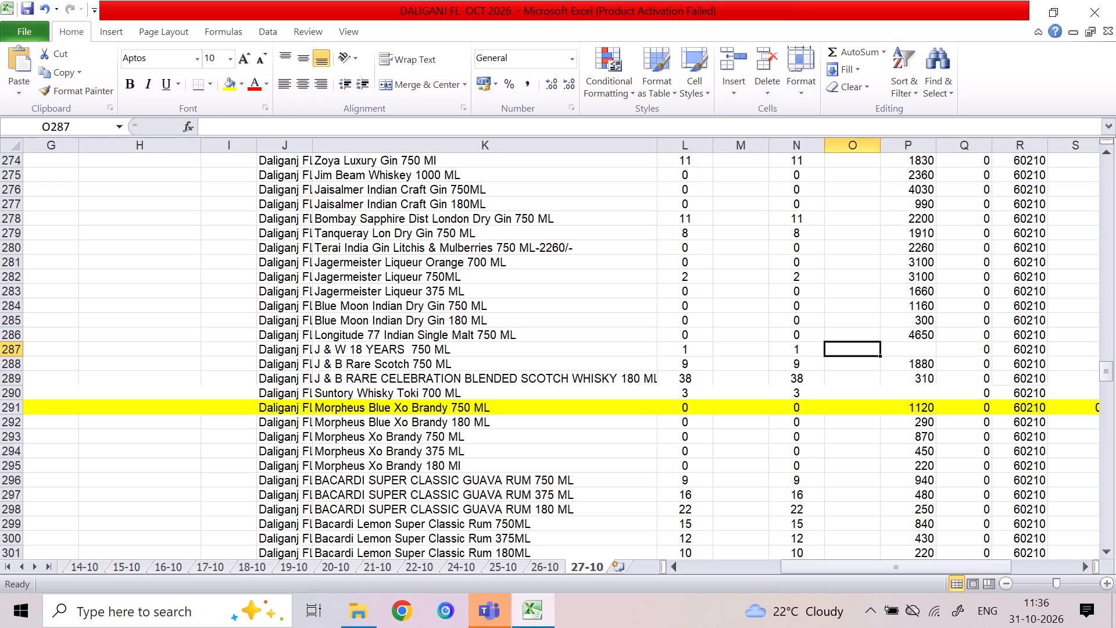
pyautogui.press('Left')
pyautogui.press('Right')
pyautogui.press('Right')
pyautogui.press('Left')
pyautogui.press('Right')
pyautogui.press('Down')
pyautogui.press('Left')
pyautogui.press('Right')
pyautogui.press('Down')
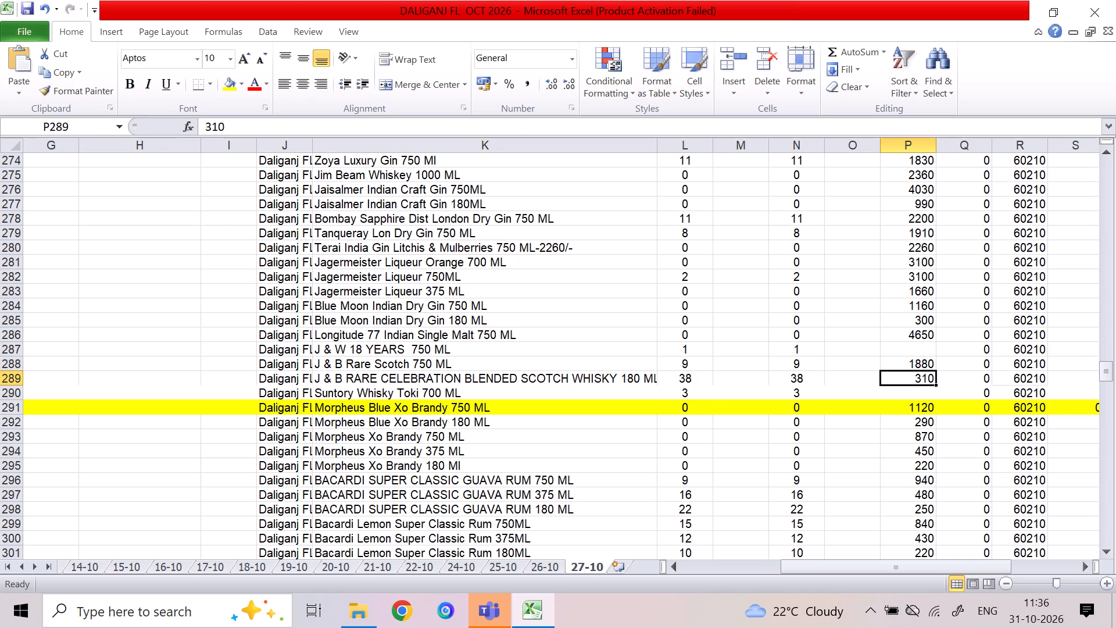
pyautogui.press('Up')
pyautogui.press('Left')
pyautogui.press('Up')
pyautogui.press('Left')
pyautogui.press('Up')
pyautogui.press('Right')
pyautogui.press('Down')
pyautogui.press('Right')
pyautogui.press('Down')
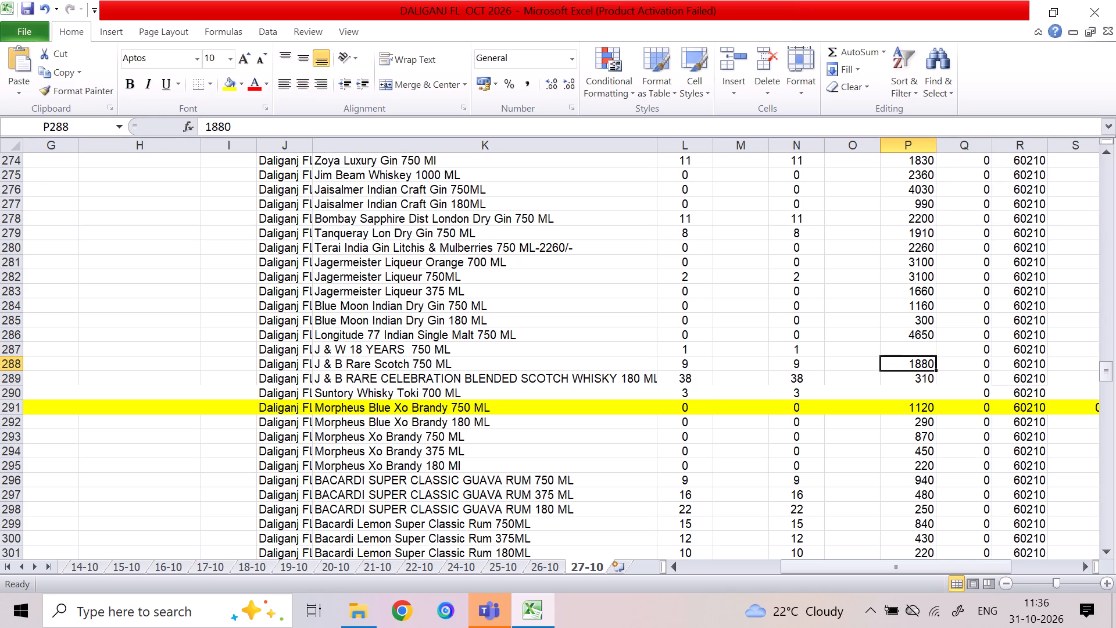
# Enter a column O quantity of 4 for J & B Rare Celebration Blended Scotch Whisky 180 ML.
pyautogui.press('Left')
pyautogui.press('Down')
pyautogui.press('Left')
pyautogui.press('Up')
pyautogui.press('Right')
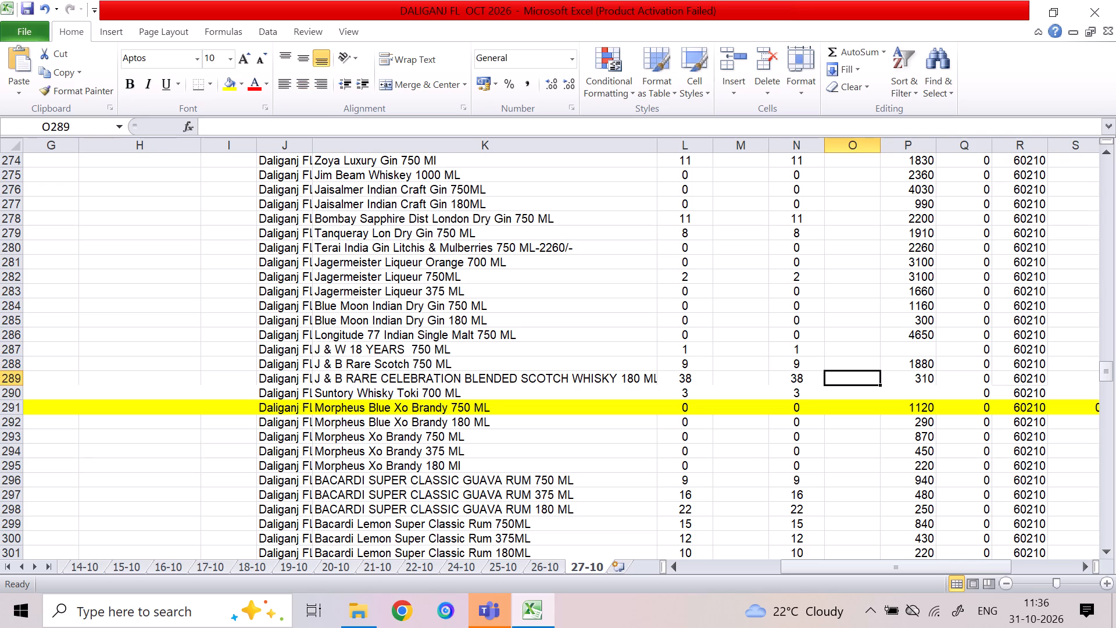
pyautogui.press('4')
pyautogui.press('Down')
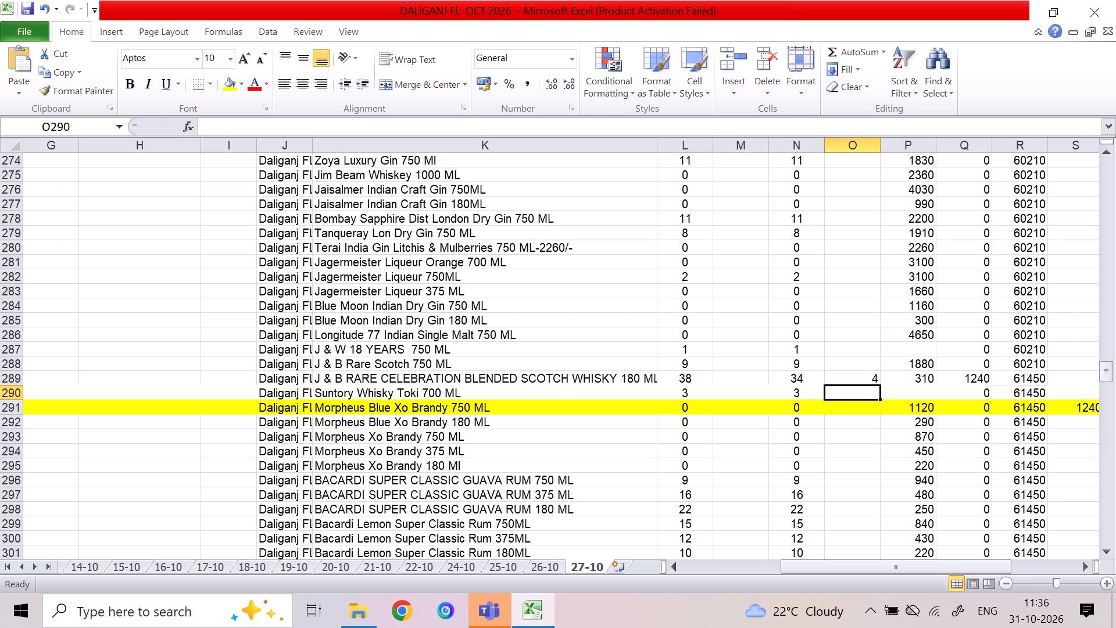
# Enter column O quantities for Bacardi Lemon Super Classic Rum: 3 for 375ML and 10 for 180ML.
pyautogui.press('Down')
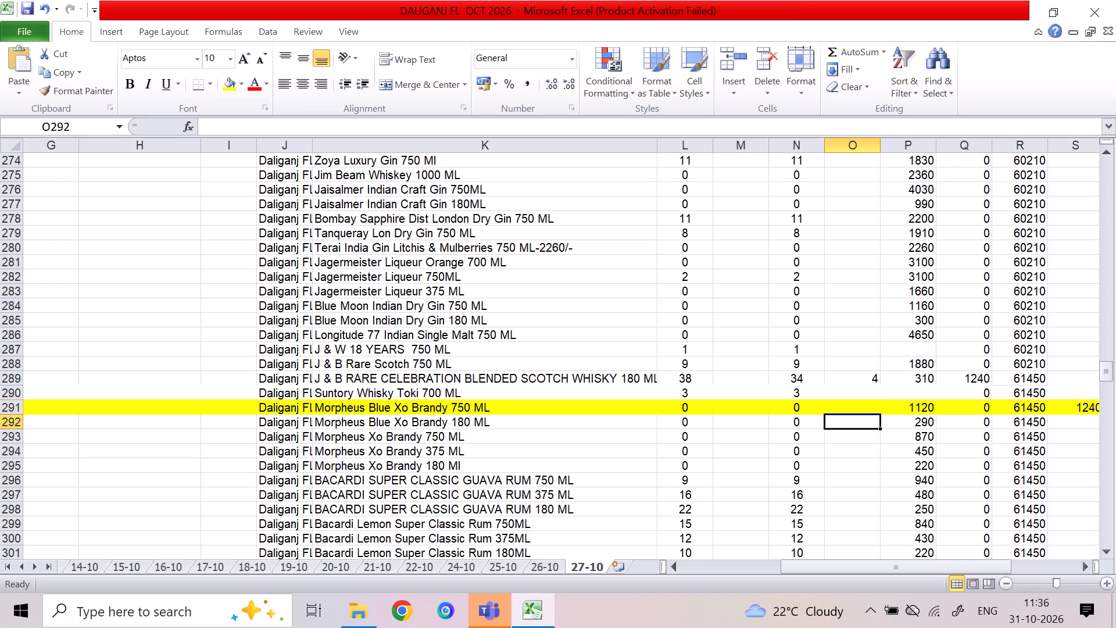
pyautogui.press('Down')
pyautogui.press('Down')
pyautogui.press('Down')
pyautogui.press('Down')
pyautogui.press('Down')
pyautogui.press('Down')
pyautogui.press('Down')
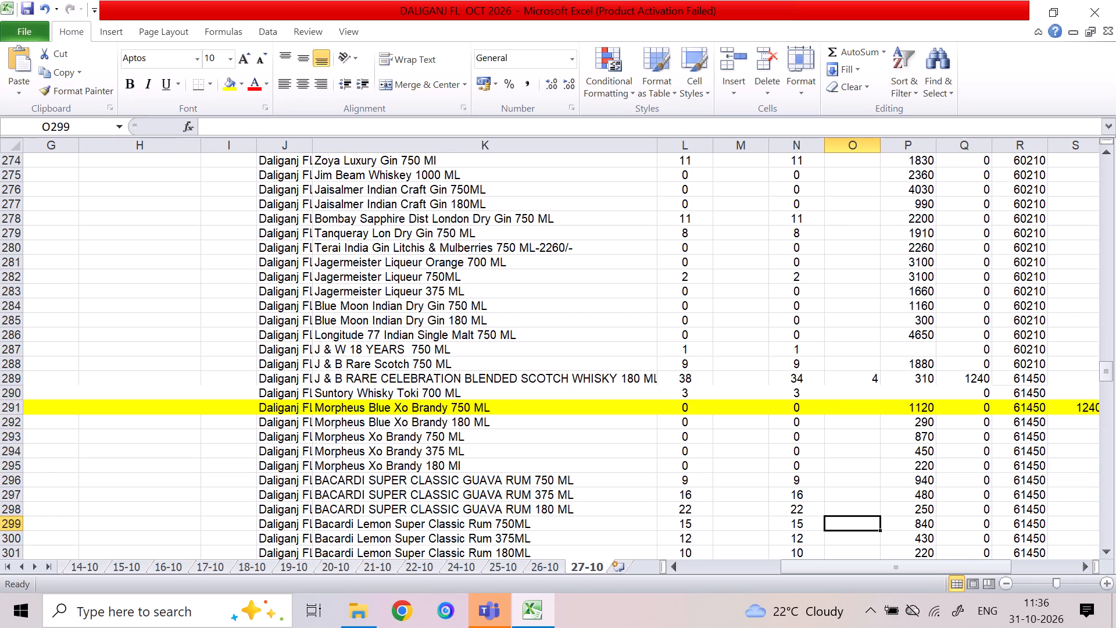
pyautogui.press('Down')
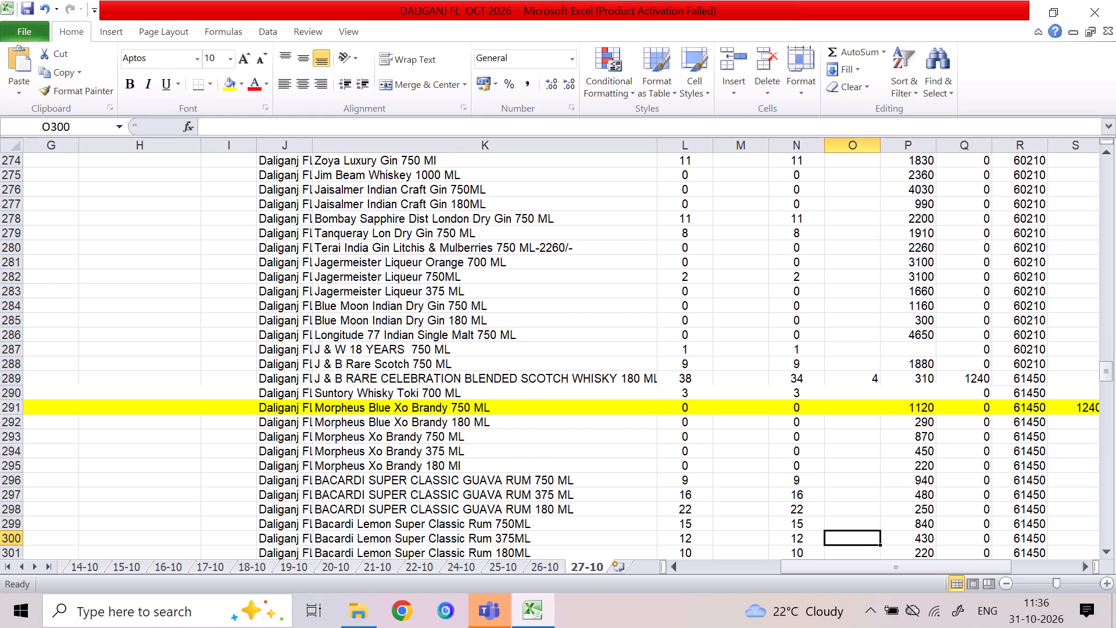
pyautogui.press('3')
pyautogui.press('Down')
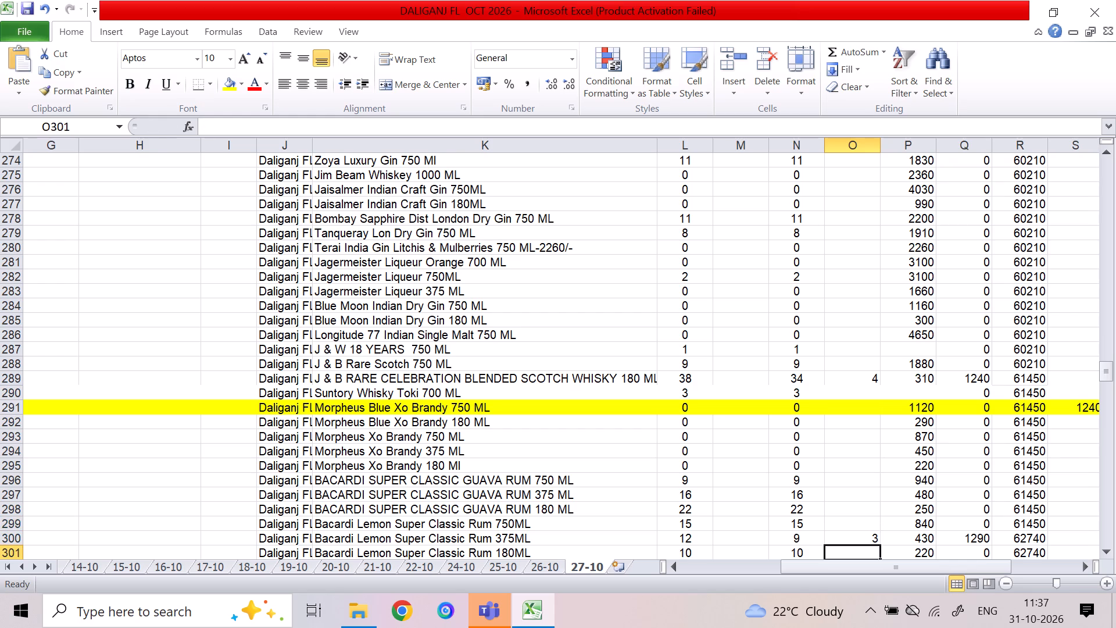
pyautogui.write('10')
pyautogui.press('Down')
# Enter a column O quantity of 1 for Bacardi Mango Chilli Super Classic Rum 375ML.
pyautogui.press('Down')
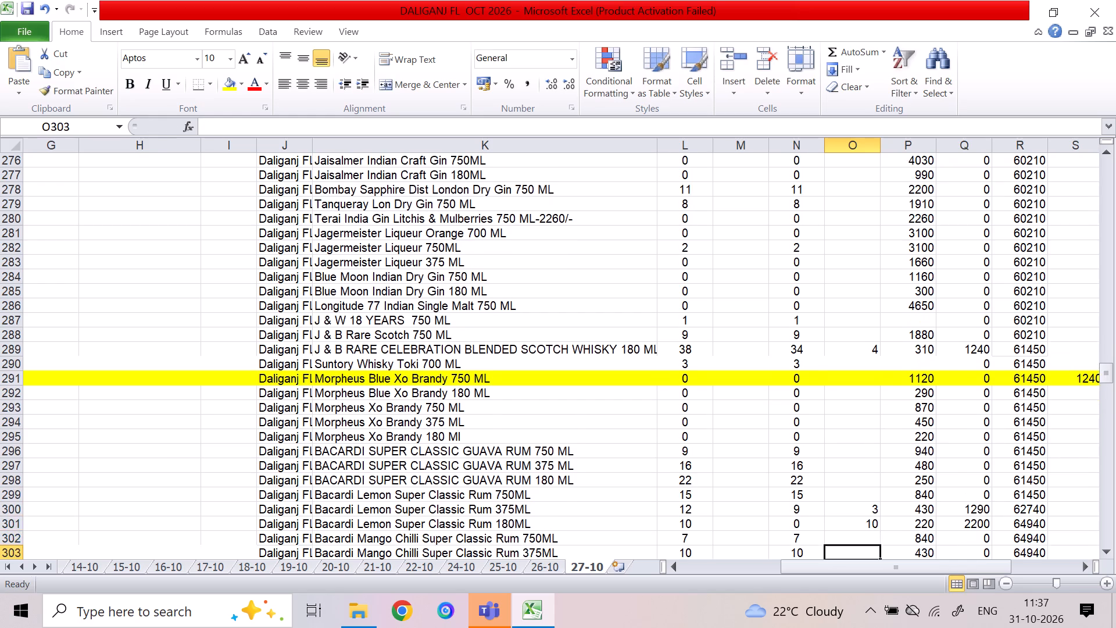
pyautogui.press('Down')
pyautogui.press('Down')
pyautogui.press('Down')
pyautogui.press('Down')
pyautogui.press('Down')
pyautogui.press('Up')
pyautogui.press('Up')
pyautogui.press('Up')
pyautogui.press('Up')
pyautogui.press('Up')
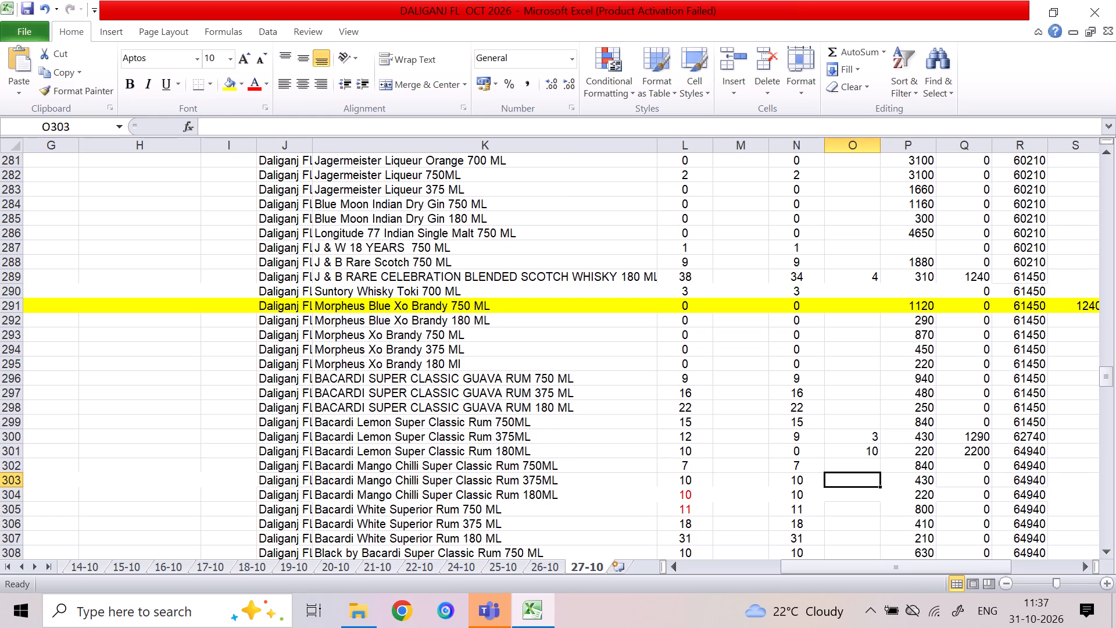
pyautogui.press('1')
pyautogui.press('Down')
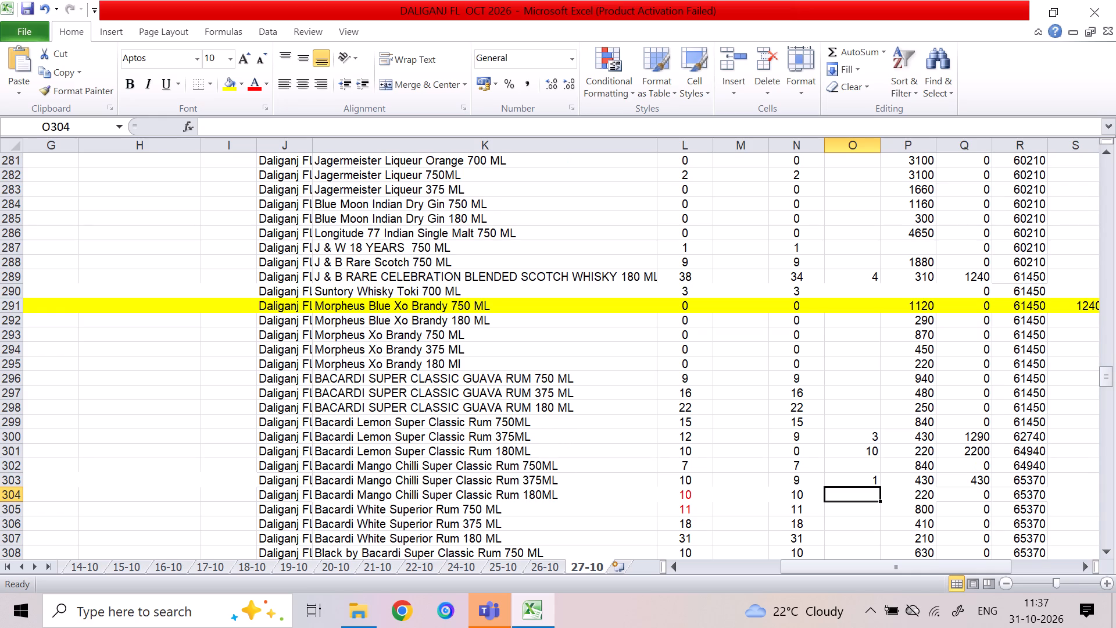
# Enter a column O quantity of 1 for Old Monk the Legend Rum 750 ML.
pyautogui.press('Down')
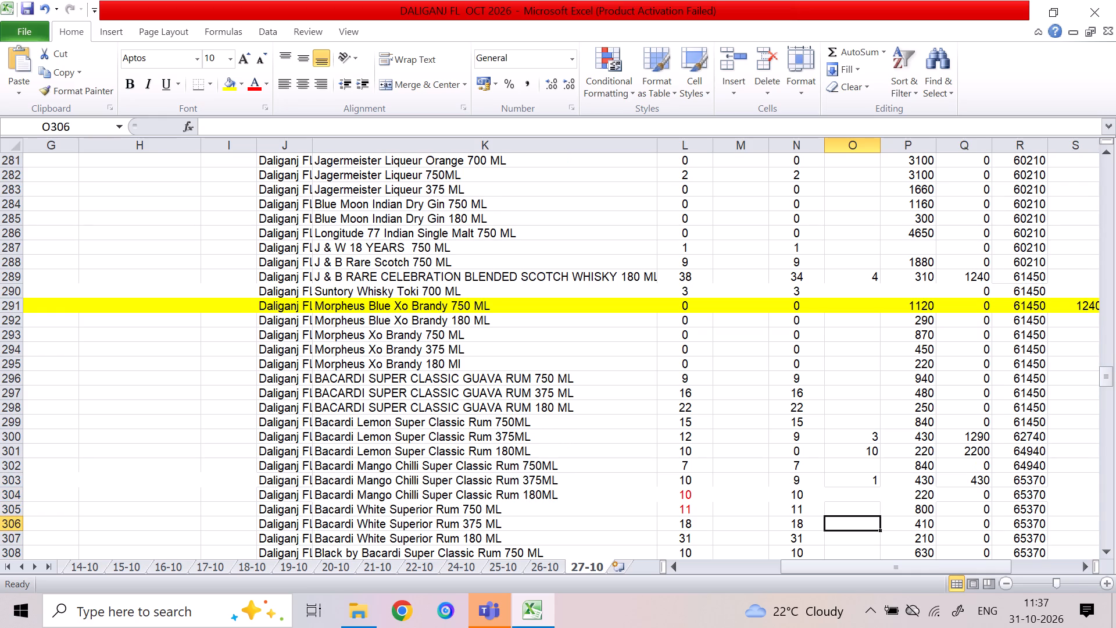
pyautogui.press('Down')
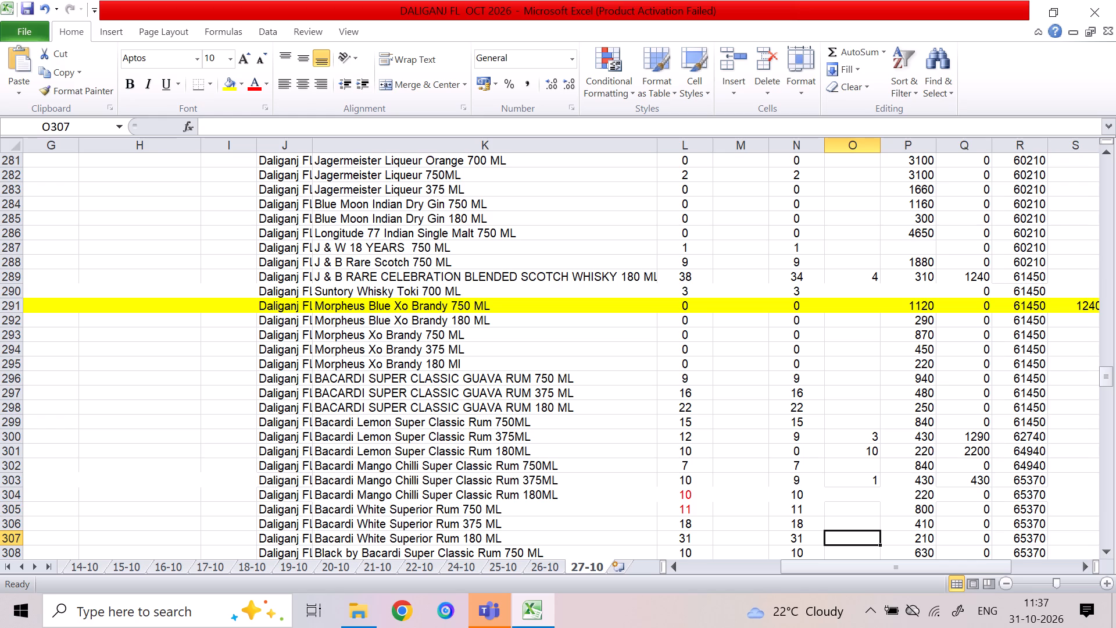
pyautogui.press('Down')
pyautogui.press('Down')
pyautogui.press('Down')
pyautogui.press('Down')
pyautogui.press('Down')
pyautogui.press('Down')
pyautogui.press('Down')
pyautogui.press('Down')
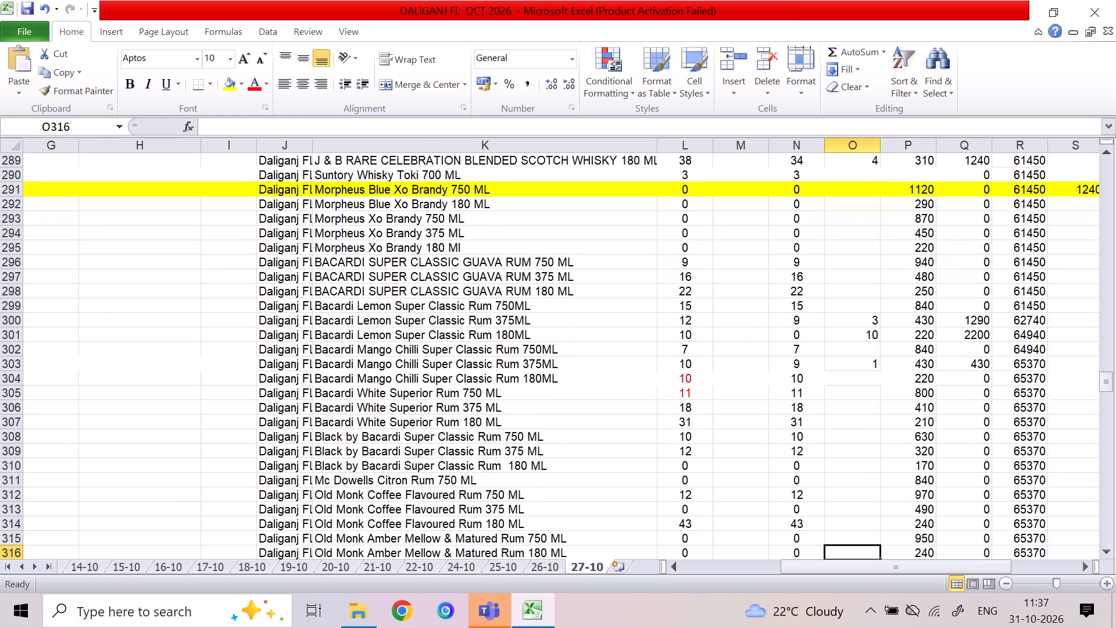
pyautogui.press('Down')
pyautogui.press('Down')
pyautogui.press('Down')
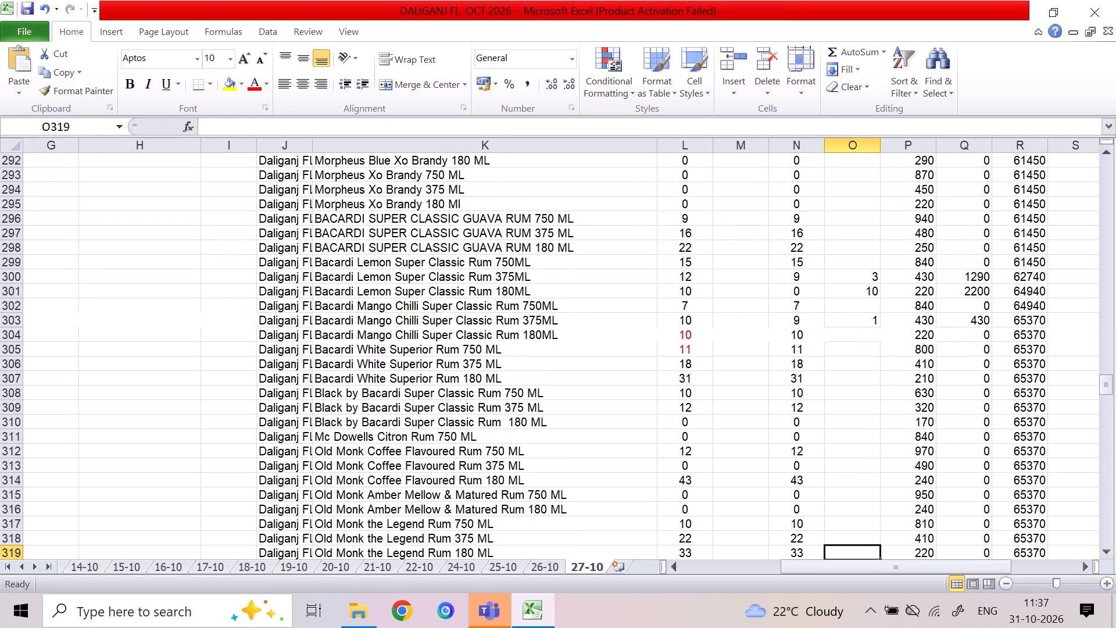
pyautogui.press('Up')
pyautogui.press('Up')
pyautogui.press('1')
pyautogui.press('Down')
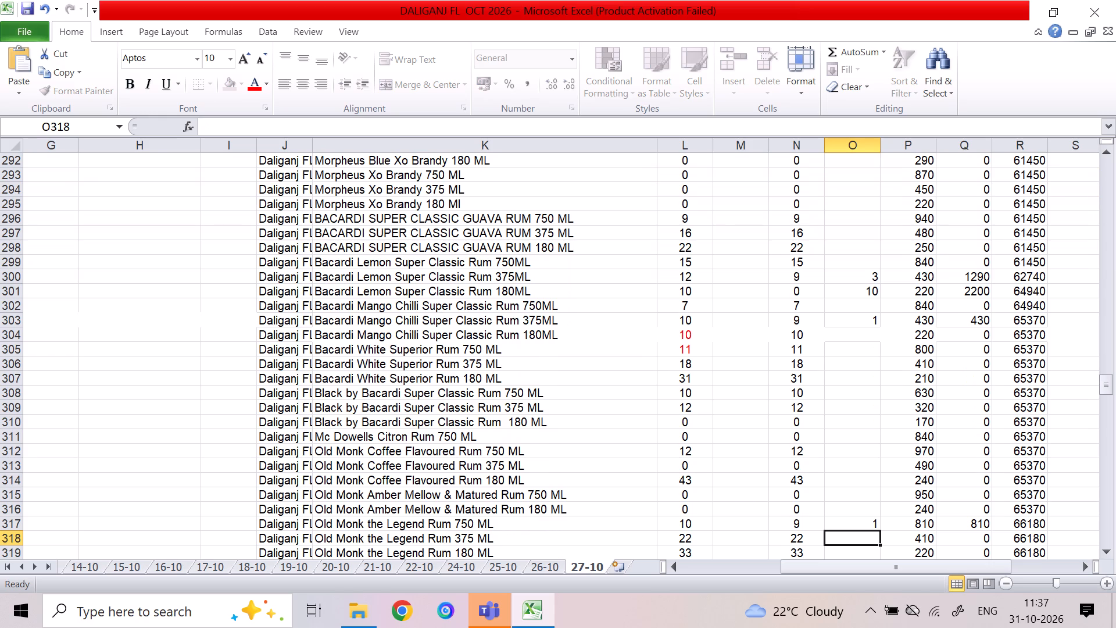
# Enter a column O quantity of 2 for Very Old Vatted Old Monk Matured Rum 375 ML.
pyautogui.press('Down')
pyautogui.press('Down')
pyautogui.press('Down')
pyautogui.press('Down')
pyautogui.press('Down')
pyautogui.press('Down')
pyautogui.press('Down')
pyautogui.press('Down')
pyautogui.press('Down')
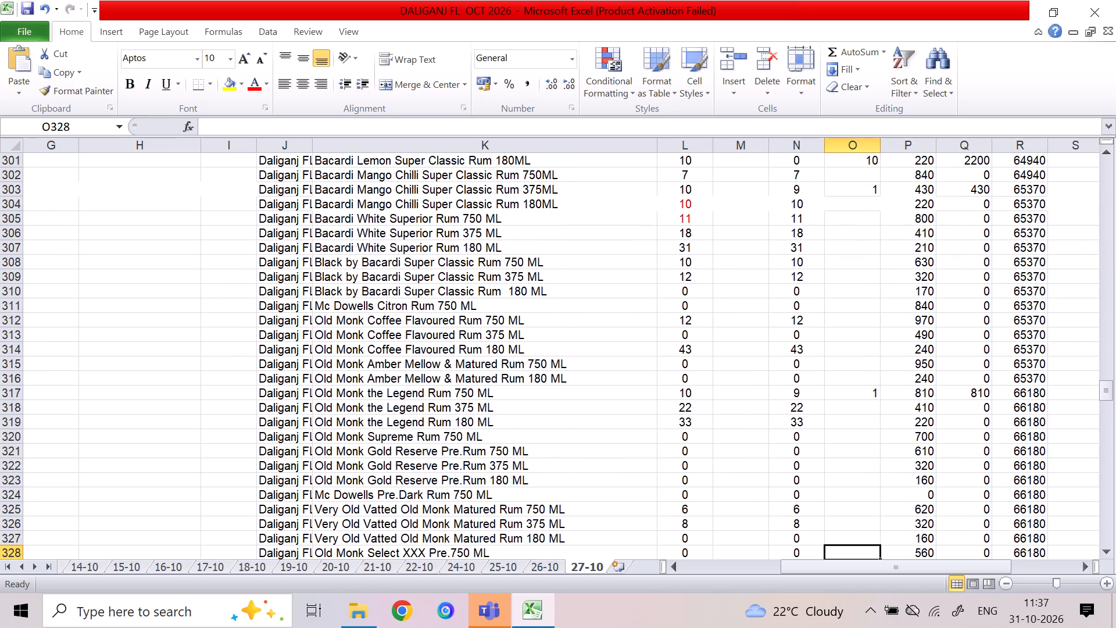
pyautogui.press('Up')
pyautogui.press('Up')
pyautogui.press('2')
pyautogui.press('Down')
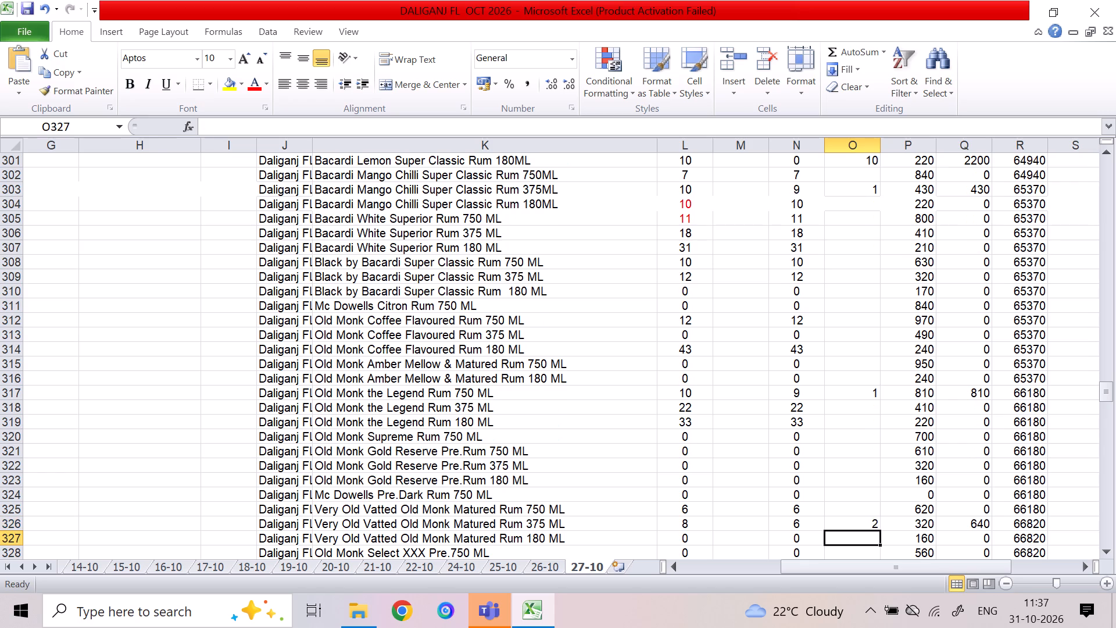
# Enter a column O quantity of 4 for Captain Morgan Select Org. Rum 180 ML.
pyautogui.press('Down')
pyautogui.press('Down')
pyautogui.press('Down')
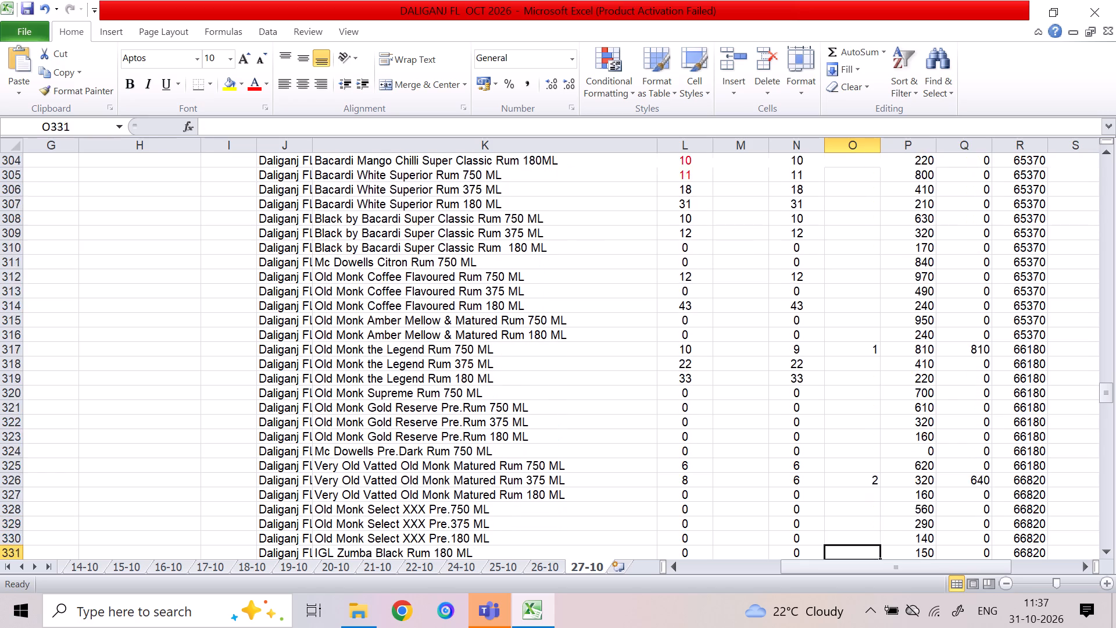
pyautogui.press('Down')
pyautogui.press('Down')
pyautogui.press('Down')
pyautogui.press('Down')
pyautogui.press('Down')
pyautogui.press('Down')
pyautogui.press('Down')
pyautogui.press('Down')
pyautogui.press('Down')
pyautogui.press('Up')
pyautogui.press('Up')
pyautogui.press('Up')
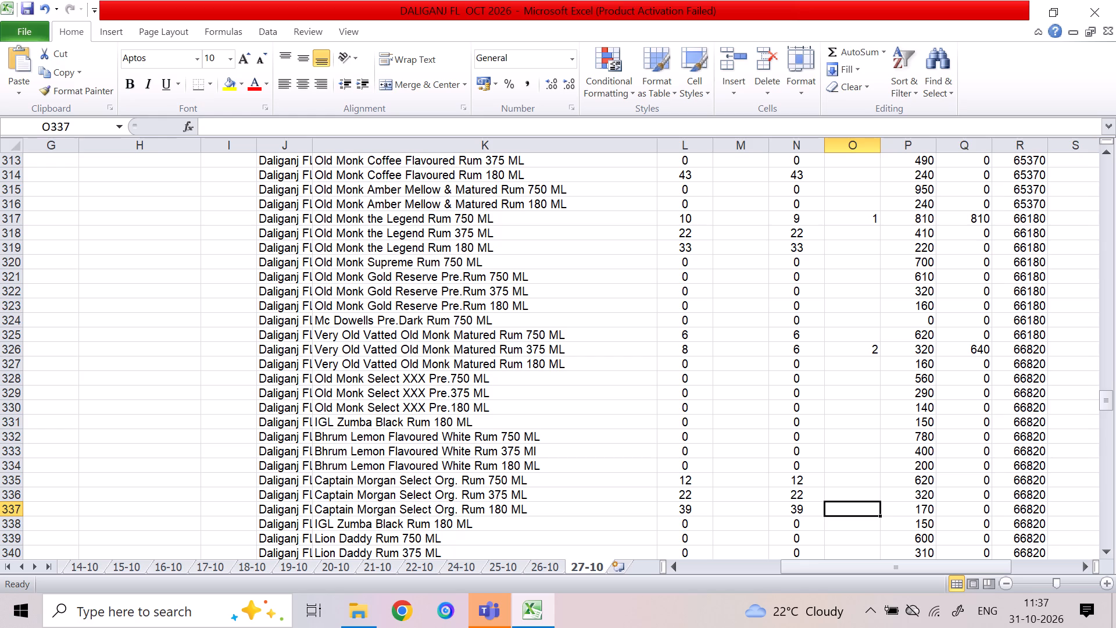
pyautogui.press('4')
pyautogui.press('Down')
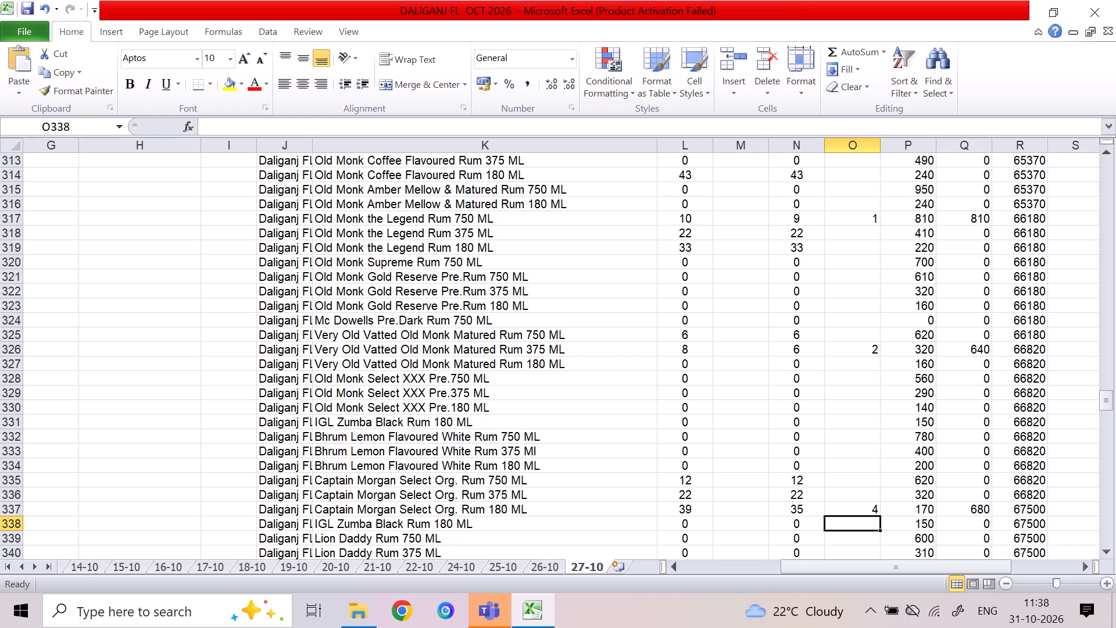
# Examine the column R running total and the stock rows from Lion Daddy Rum through the wines to the Absolut and M M vodkas.
pyautogui.press('Down')
pyautogui.press('Right')
pyautogui.press('Right')
pyautogui.press('Right')
pyautogui.press('Right')
pyautogui.press('Down')
pyautogui.press('Down')
pyautogui.press('Down')
pyautogui.press('Down')
pyautogui.press('Down')
pyautogui.press('Down')
pyautogui.press('Down')
pyautogui.press('Down')
pyautogui.press('Down')
pyautogui.press('Down')
pyautogui.press('Down')
pyautogui.press('Down')
pyautogui.press('Down')
pyautogui.press('Down')
pyautogui.press('Down')
pyautogui.press('Down')
pyautogui.press('Down')
pyautogui.press('Down')
pyautogui.press('Down')
pyautogui.press('Down')
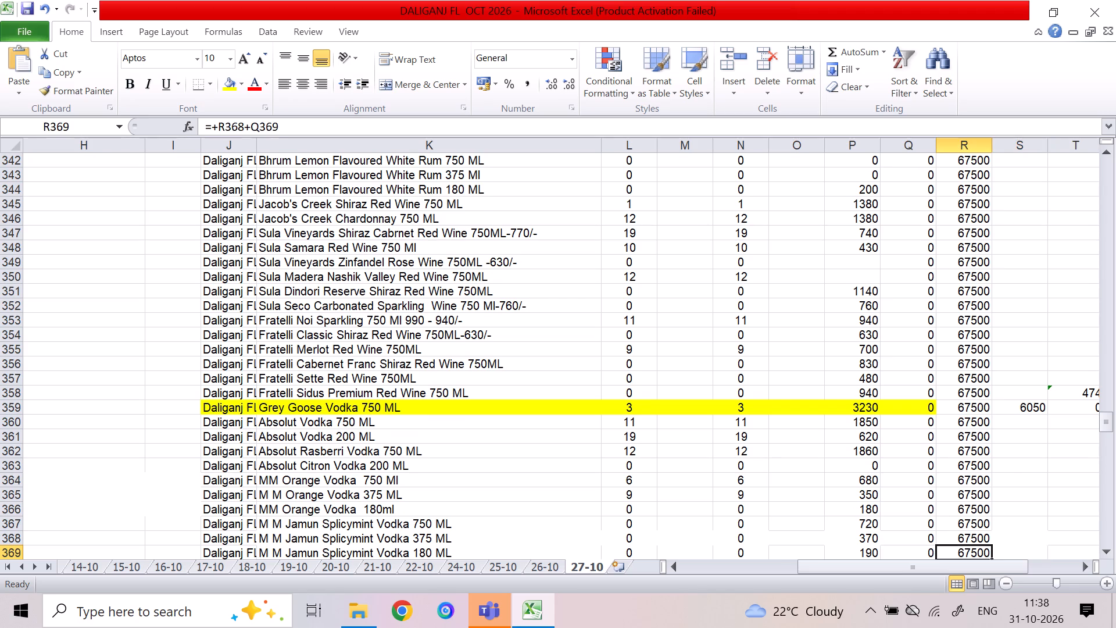
pyautogui.press('Up')
pyautogui.press('Left')
pyautogui.press('Up')
pyautogui.press('Left')
pyautogui.press('Up')
pyautogui.press('Left')
pyautogui.press('Up')
pyautogui.press('Left')
pyautogui.press('Up')
pyautogui.press('Right')
pyautogui.press('Up')
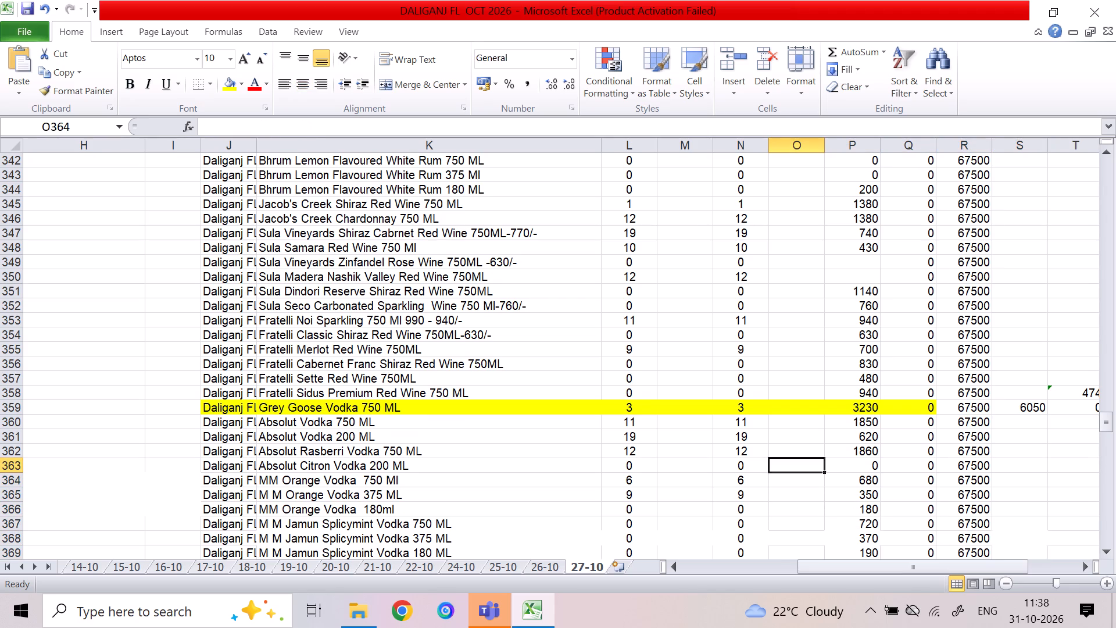
pyautogui.press('Up')
pyautogui.press('Up')
pyautogui.press('Up')
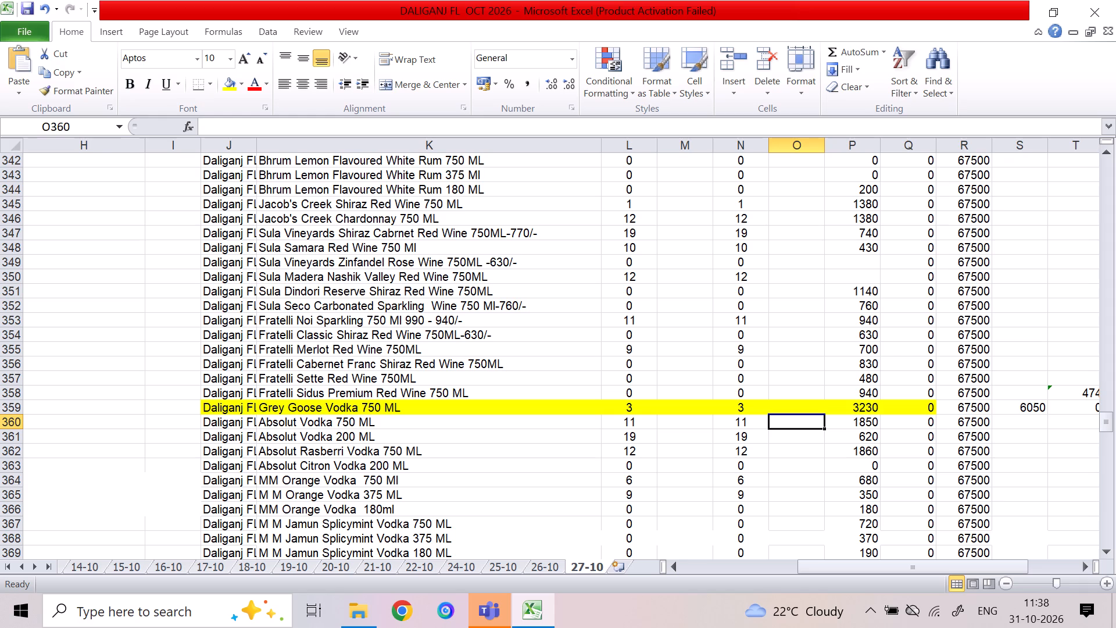
pyautogui.press('Down')
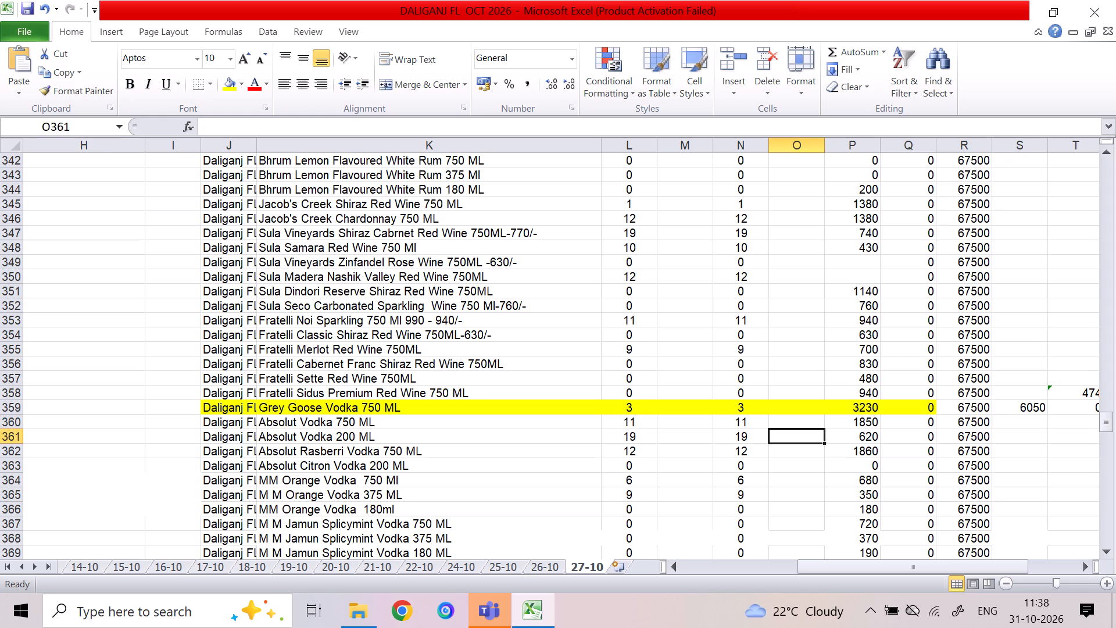
pyautogui.press('Down')
pyautogui.press('Down')
pyautogui.press('Down')
pyautogui.press('Up')
pyautogui.press('Up')
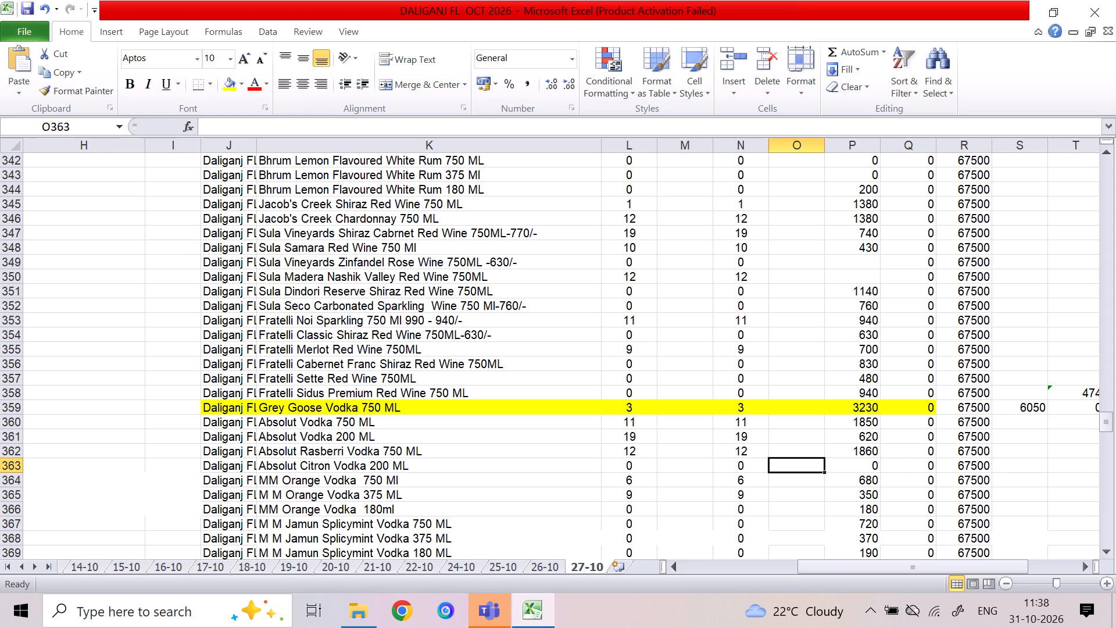
# Enter column O quantities for Amazing Premium Grain Vodka Mint Jamun: 2 for 375ML, 15 for 180ML and 3 for 90ML, and check the balances.
pyautogui.press('Down')
pyautogui.press('Down')
pyautogui.press('Down')
pyautogui.press('Down')
pyautogui.press('Down')
pyautogui.press('Down')
pyautogui.press('Down')
pyautogui.press('Down')
pyautogui.press('Down')
pyautogui.press('Down')
pyautogui.press('Up')
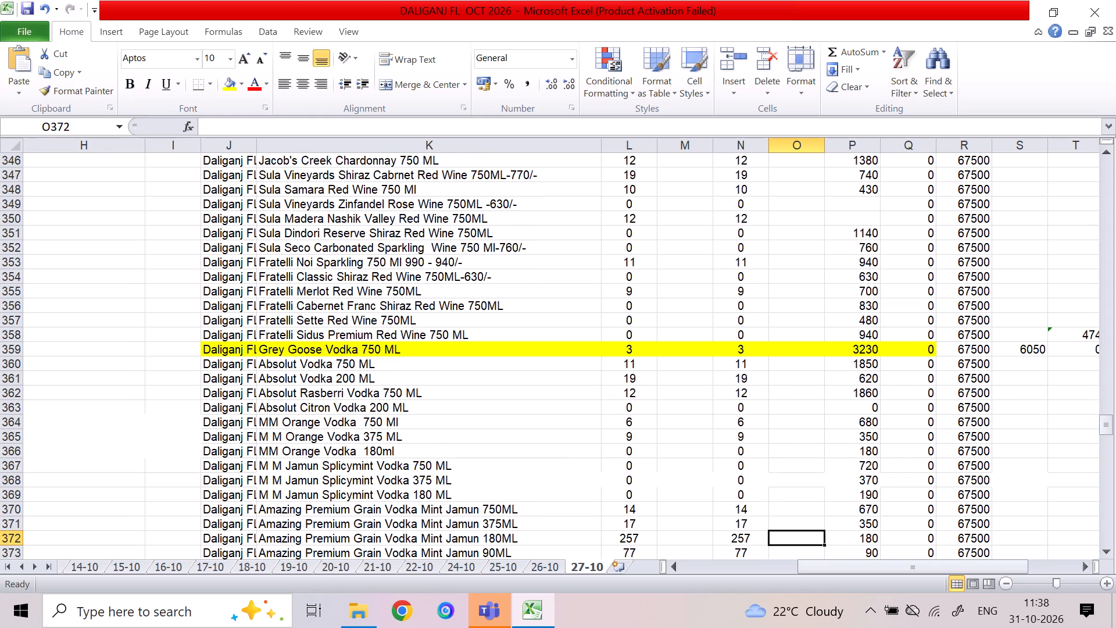
pyautogui.press('Up')
pyautogui.press('2')
pyautogui.press('Down')
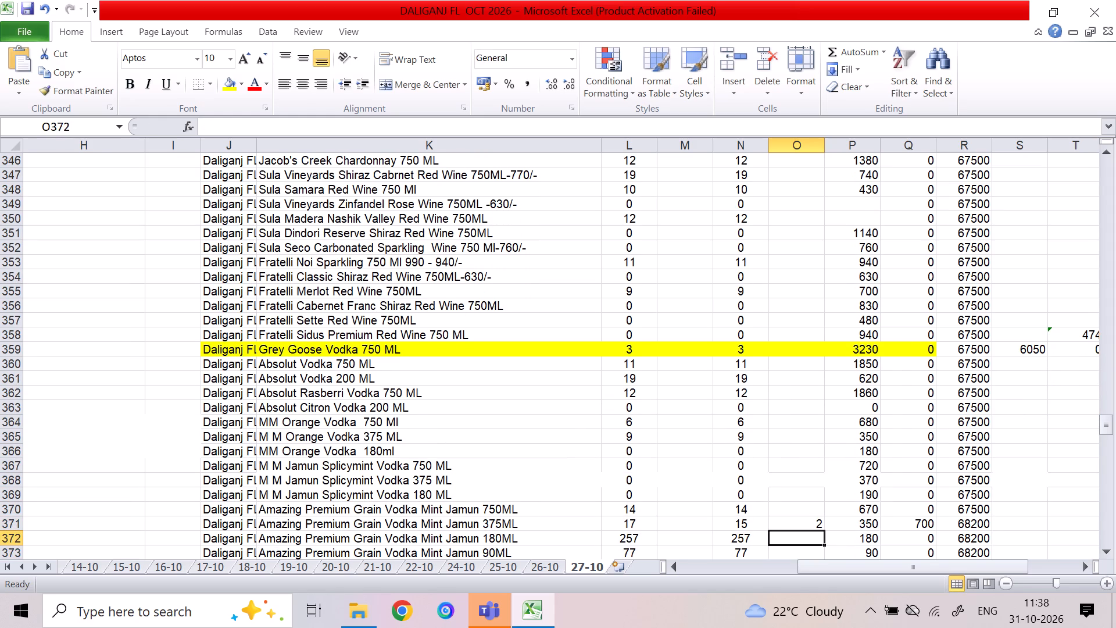
pyautogui.write('15')
pyautogui.press('Down')
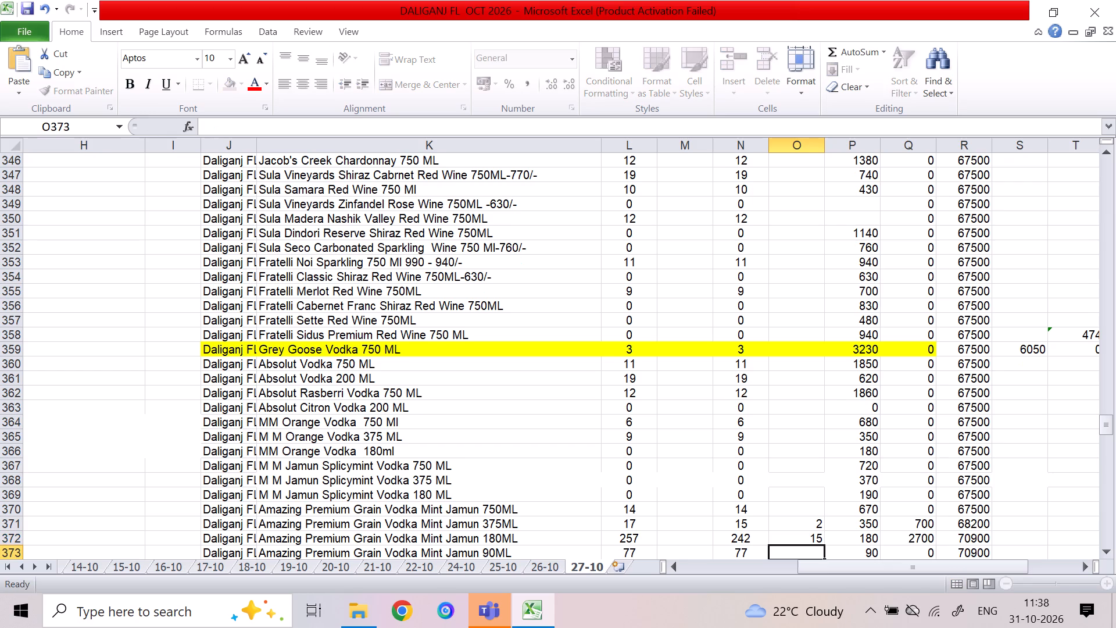
pyautogui.press('3')
pyautogui.press('Down')
pyautogui.press('Up')
pyautogui.press('Left')
pyautogui.press('Up')
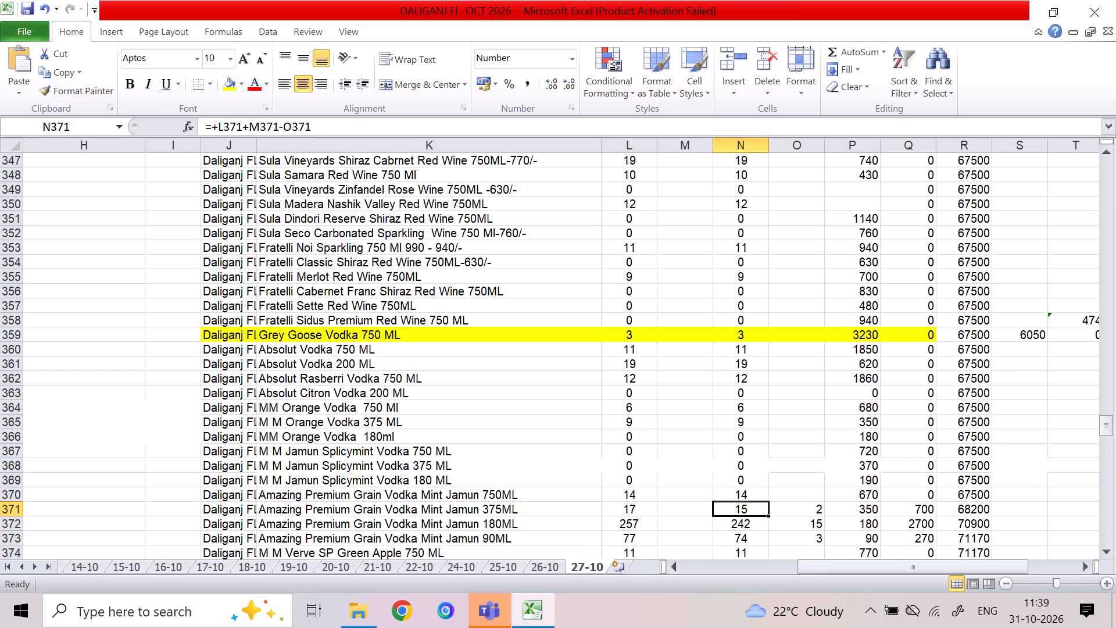
pyautogui.press('Down')
pyautogui.press('Down')
pyautogui.press('Right')
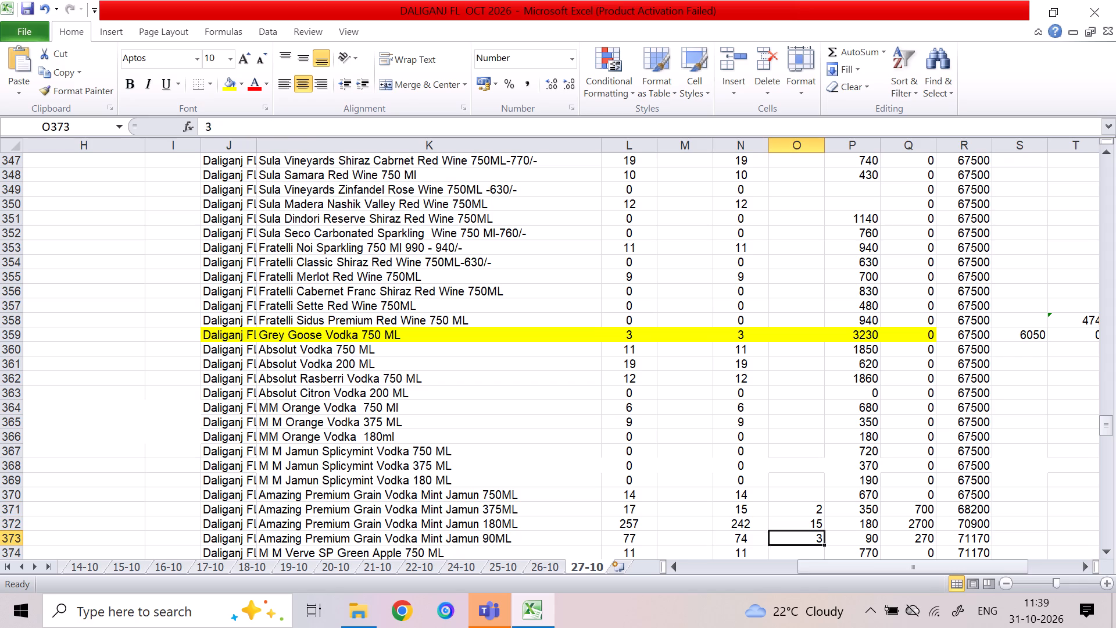
# Enter a column O quantity of 3 for M M Verve Super Lemon 180ML.
pyautogui.press('Down')
pyautogui.press('Down')
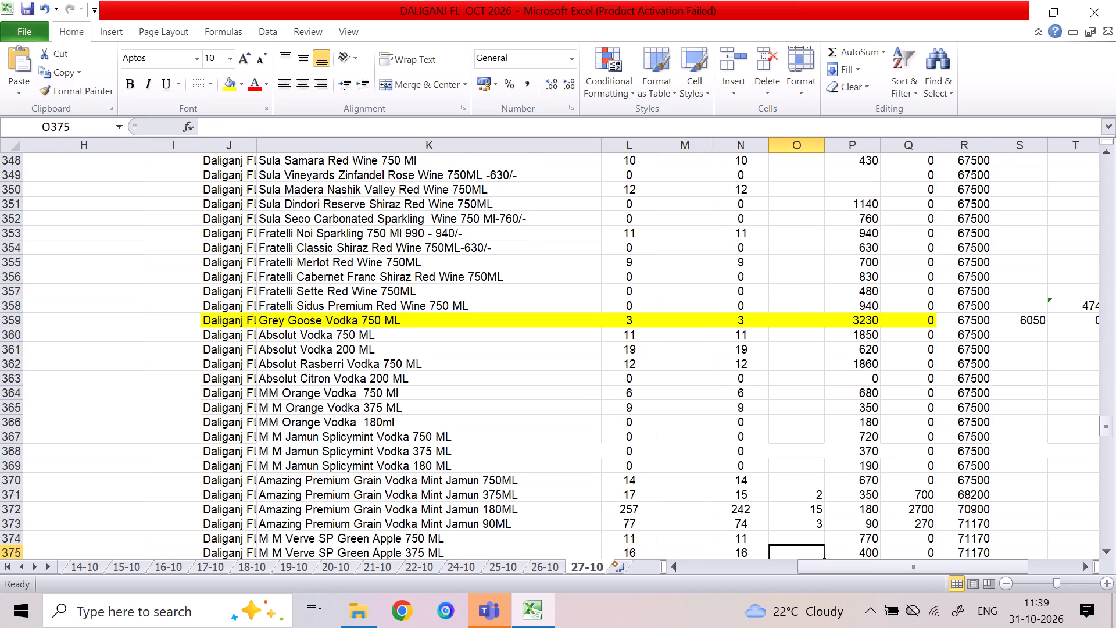
pyautogui.press('Down')
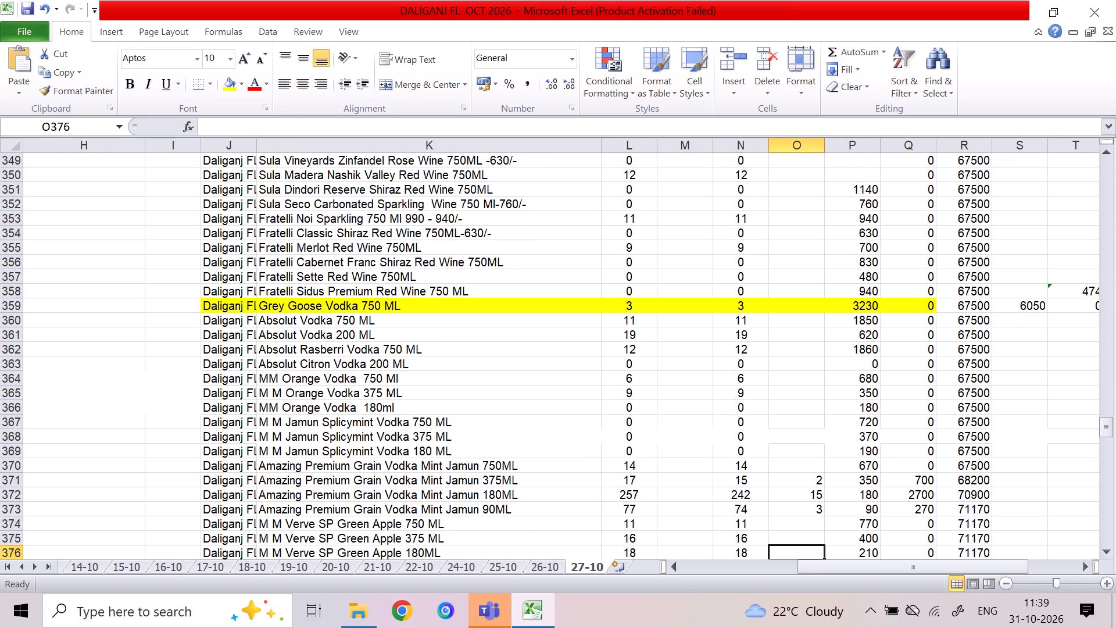
pyautogui.press('Down')
pyautogui.press('Down')
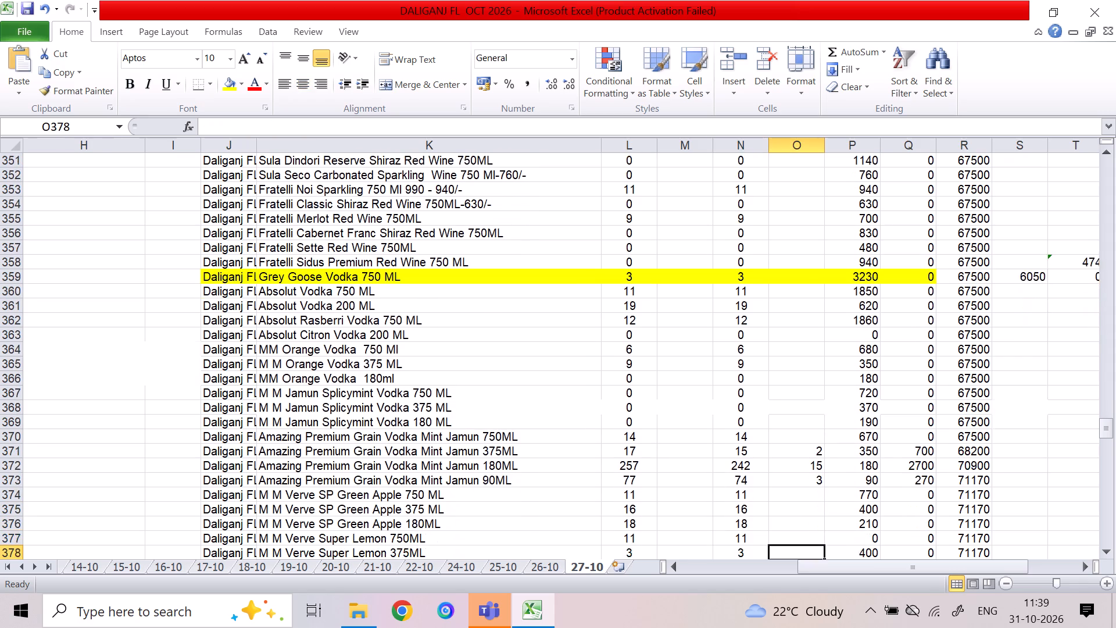
pyautogui.press('Down')
pyautogui.press('Down')
pyautogui.press('Down')
pyautogui.press('Up')
pyautogui.press('Up')
pyautogui.press('3')
pyautogui.press('Down')
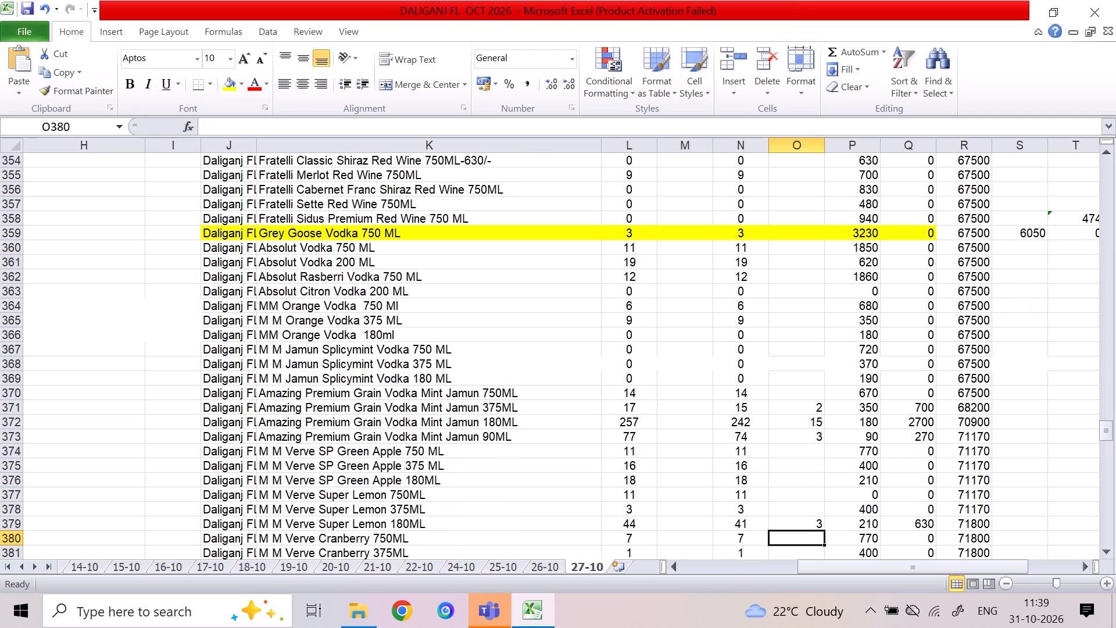
# Enter column O quantities for M M Verve Cranberry: 1 for 375ML and 2 for 180ML.
pyautogui.press('Down')
pyautogui.press('Down')
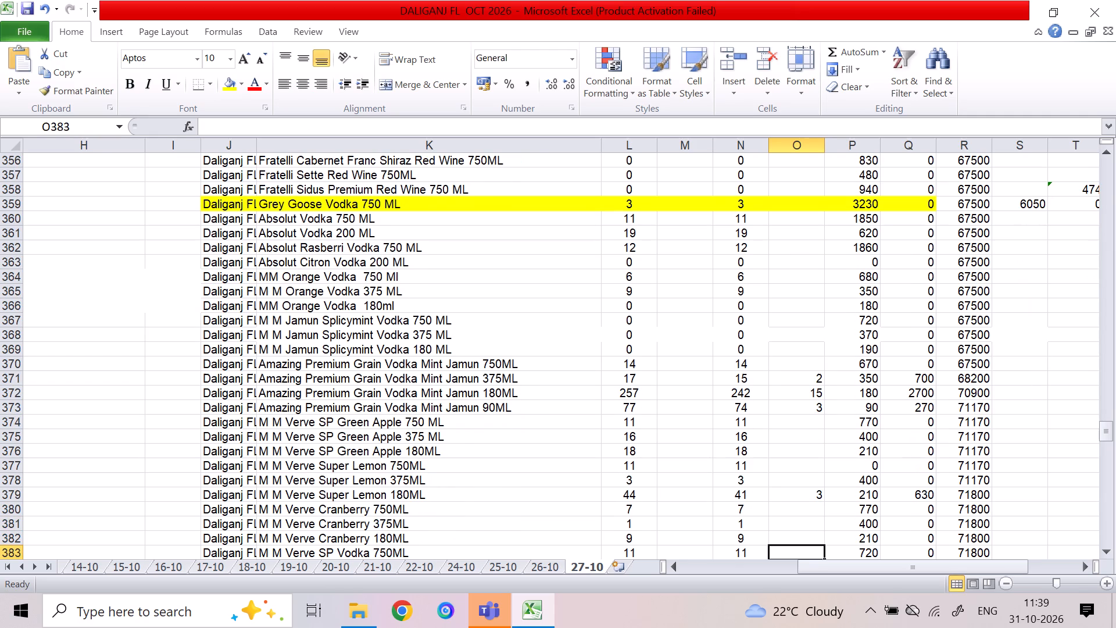
pyautogui.press('Up')
pyautogui.press('Up')
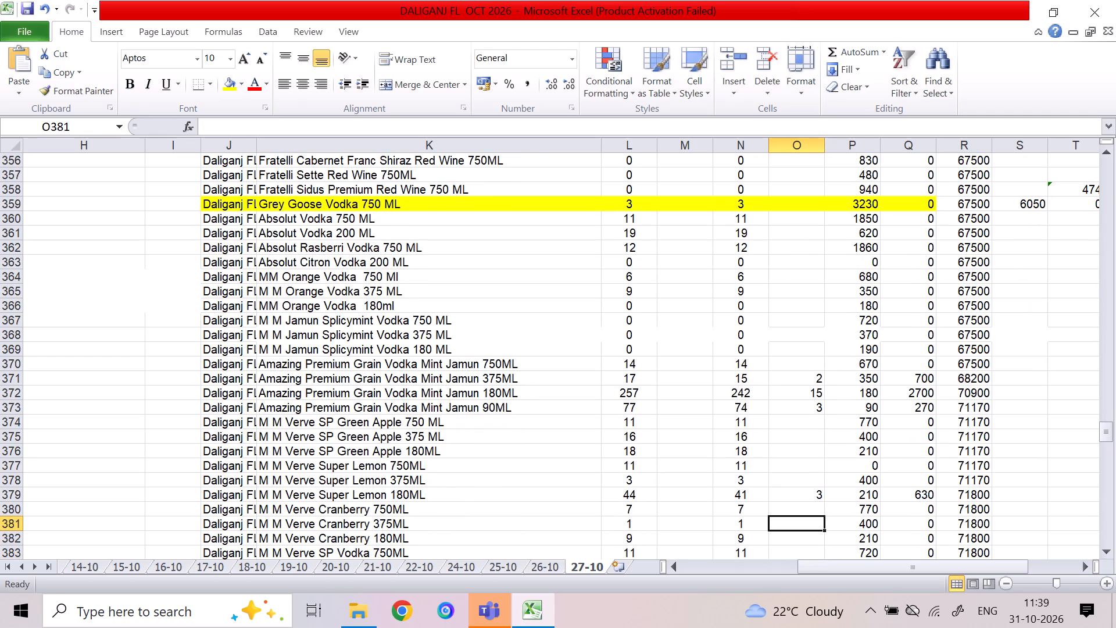
pyautogui.press('1')
pyautogui.press('Down')
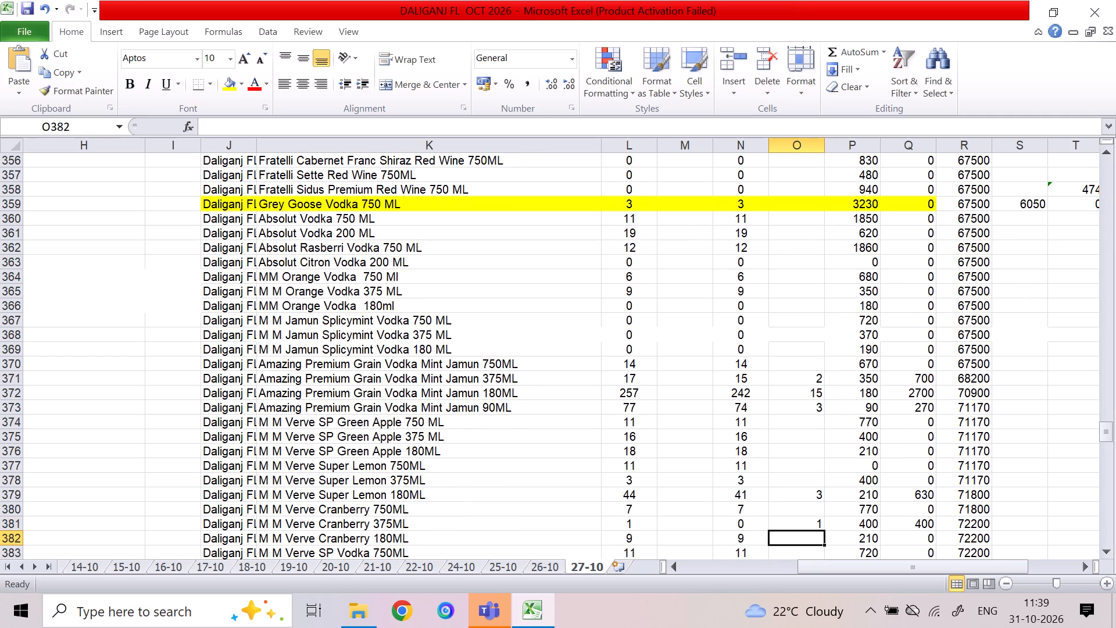
pyautogui.press('2')
pyautogui.press('Down')
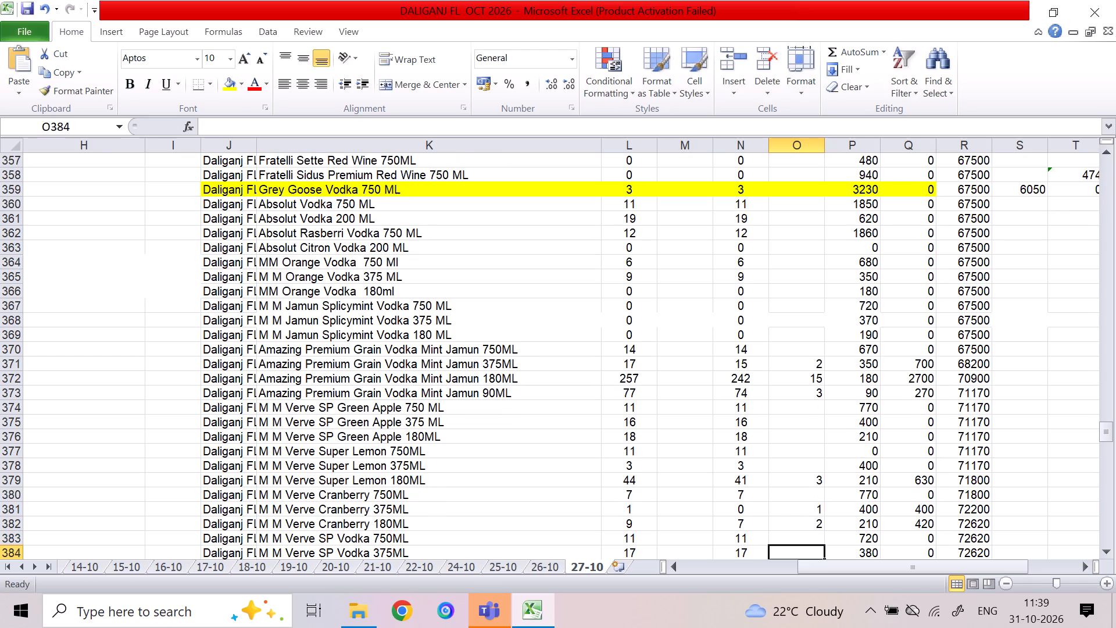
# Enter column O quantities for M M Verve SP Vodka: 1 for 375ML and 1 for 180ML.
pyautogui.press('1')
pyautogui.press('Down')
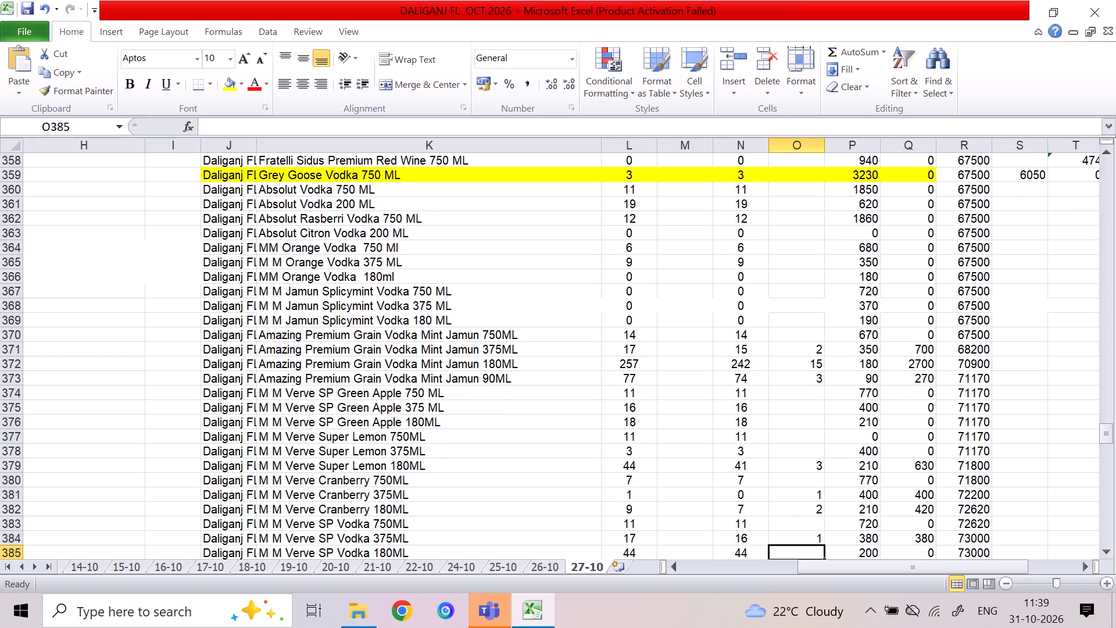
pyautogui.press('1')
pyautogui.press('Down')
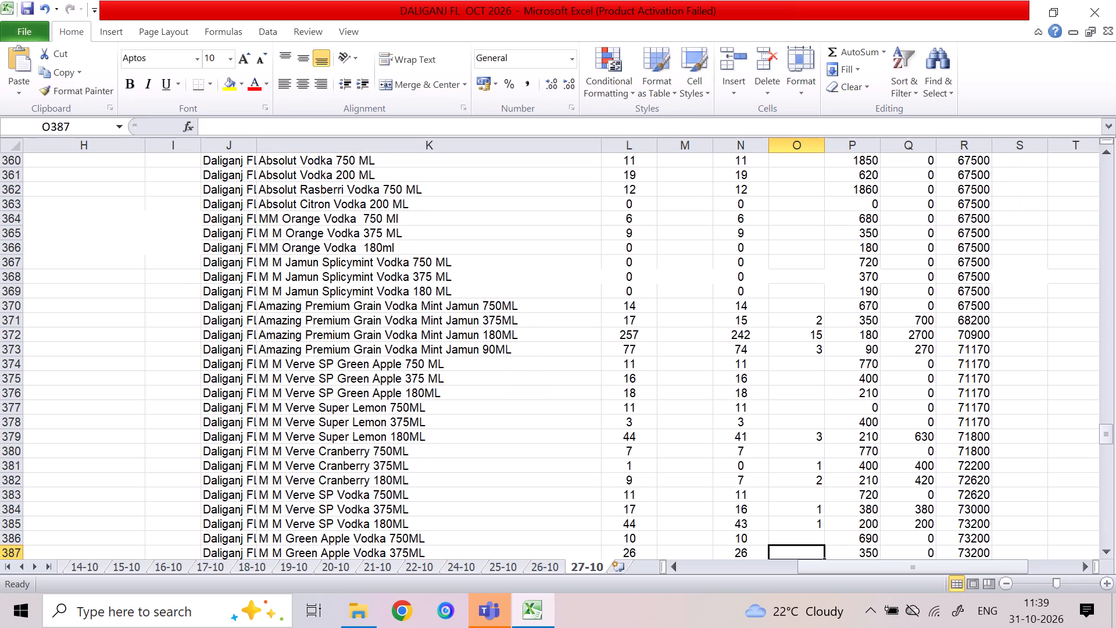
# Enter column O quantities for M M Green Apple Vodka: 1 for 375ML and 3 for 180ML.
pyautogui.press('1')
pyautogui.press('Down')
pyautogui.press('3')
pyautogui.press('Down')
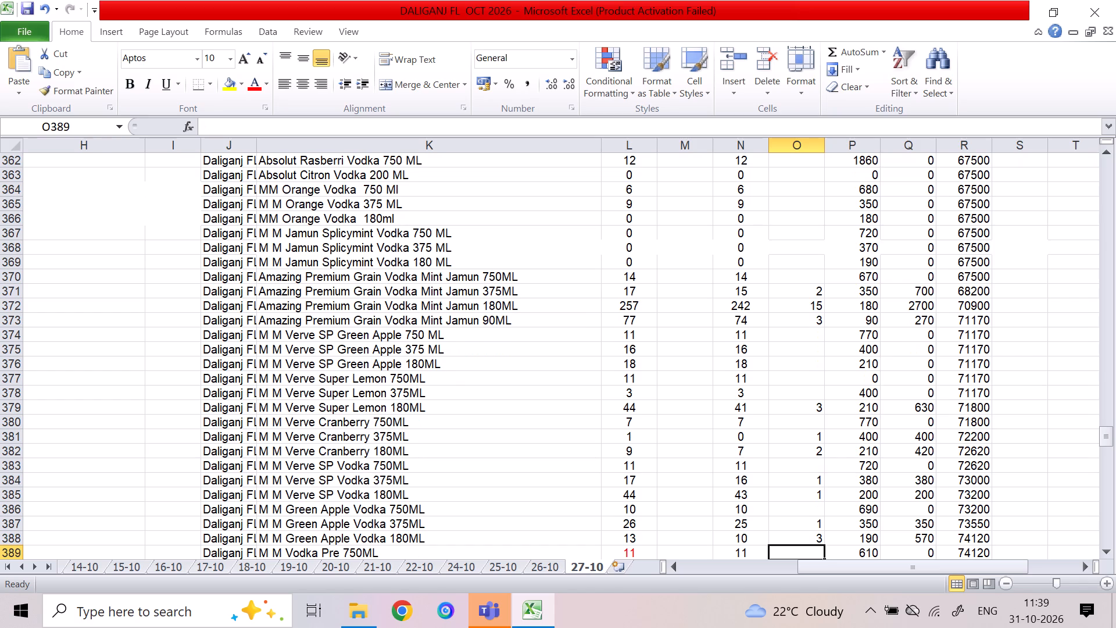
# Enter column O quantities for M M Vodka Pre: 1 for 750ML and 14 for 180ML.
pyautogui.press('1')
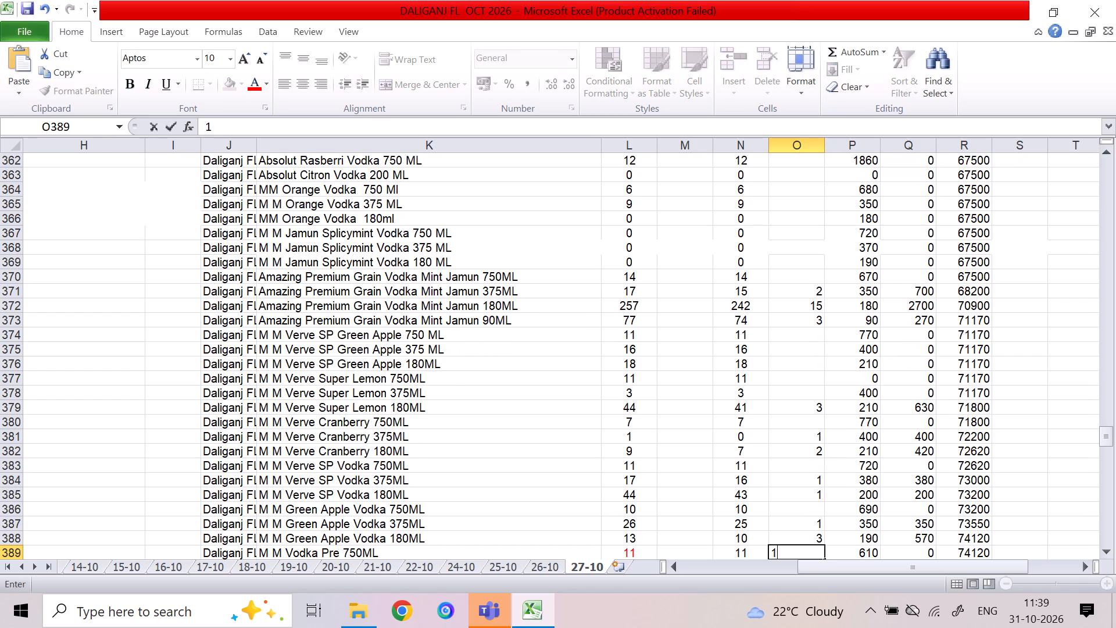
pyautogui.press('Down')
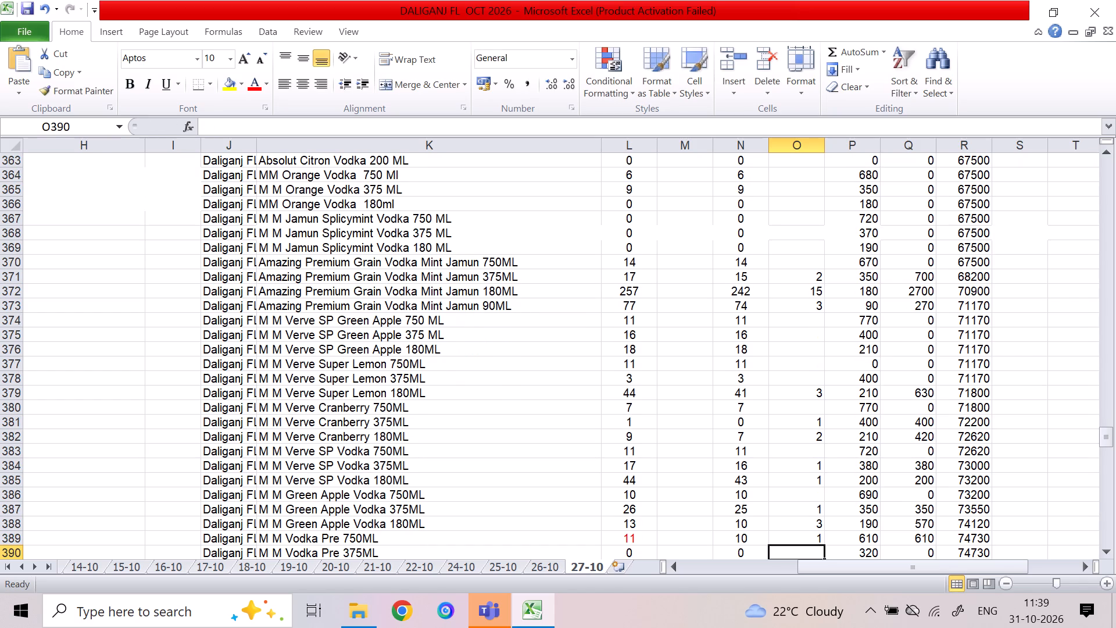
pyautogui.press('Down')
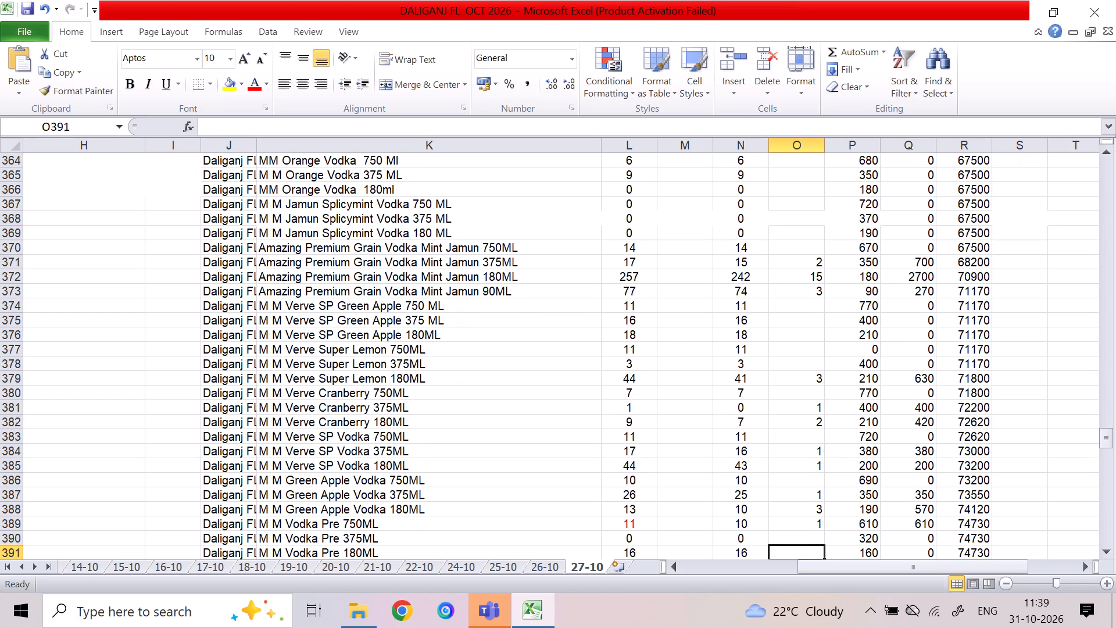
pyautogui.write('14')
pyautogui.press('Down')
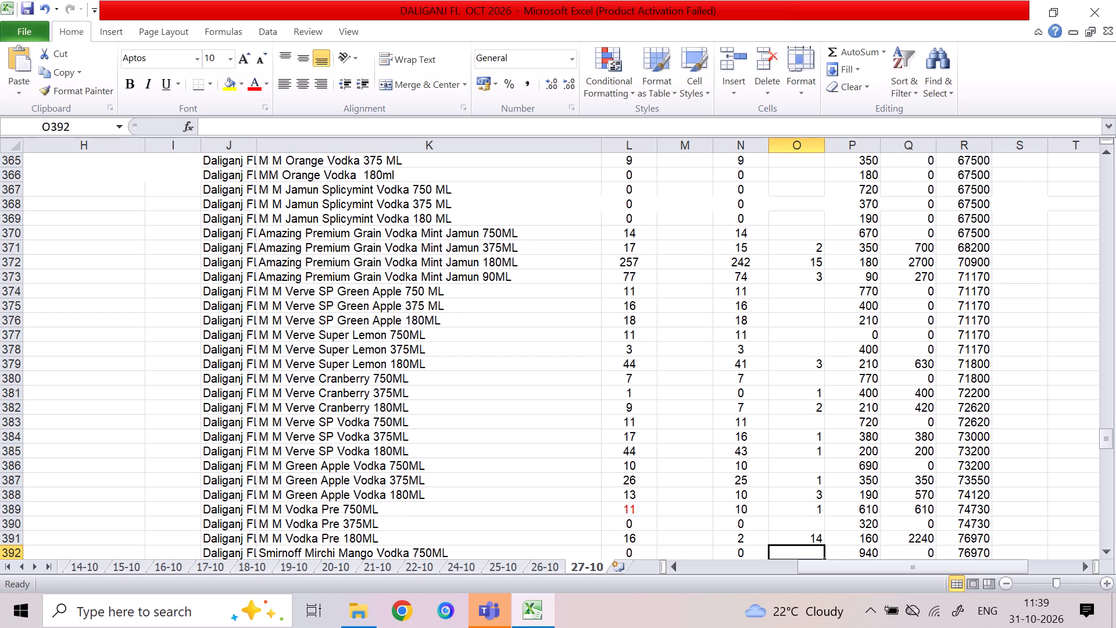
# Enter a column O quantity of 3 for Smirnoff Vodka 180ML.
pyautogui.press('Down')
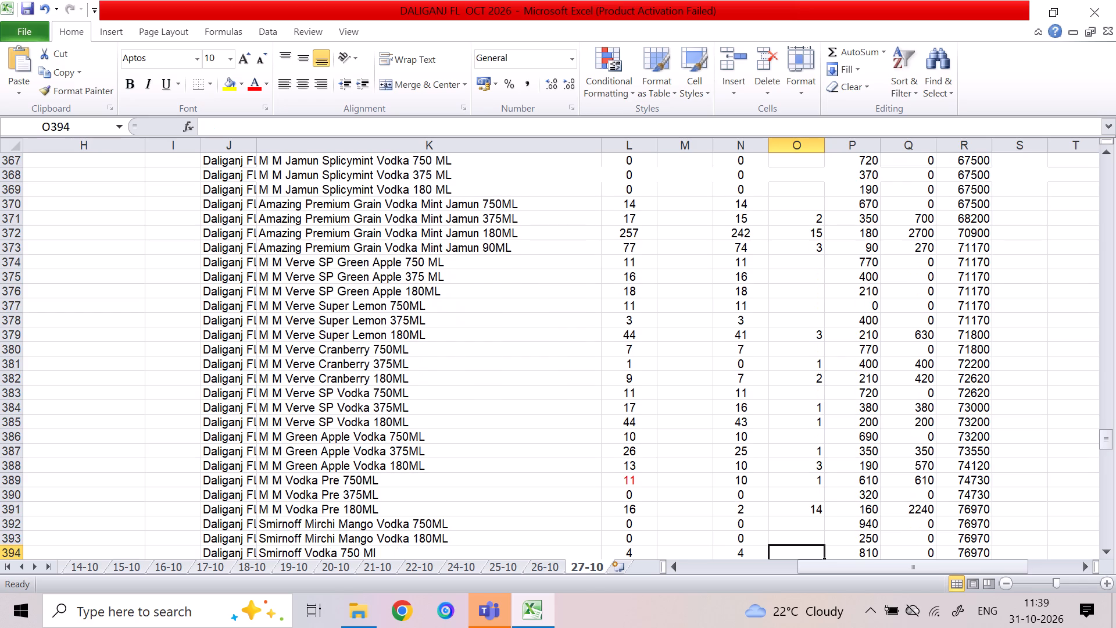
pyautogui.press('Down')
pyautogui.press('Down')
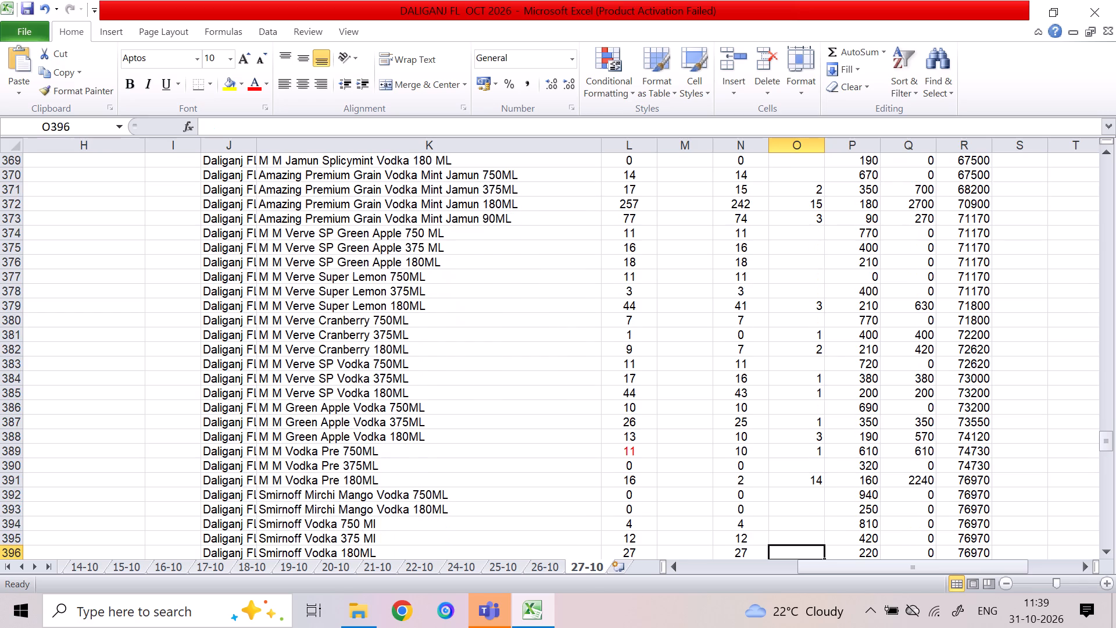
pyautogui.press('3')
pyautogui.press('Down')
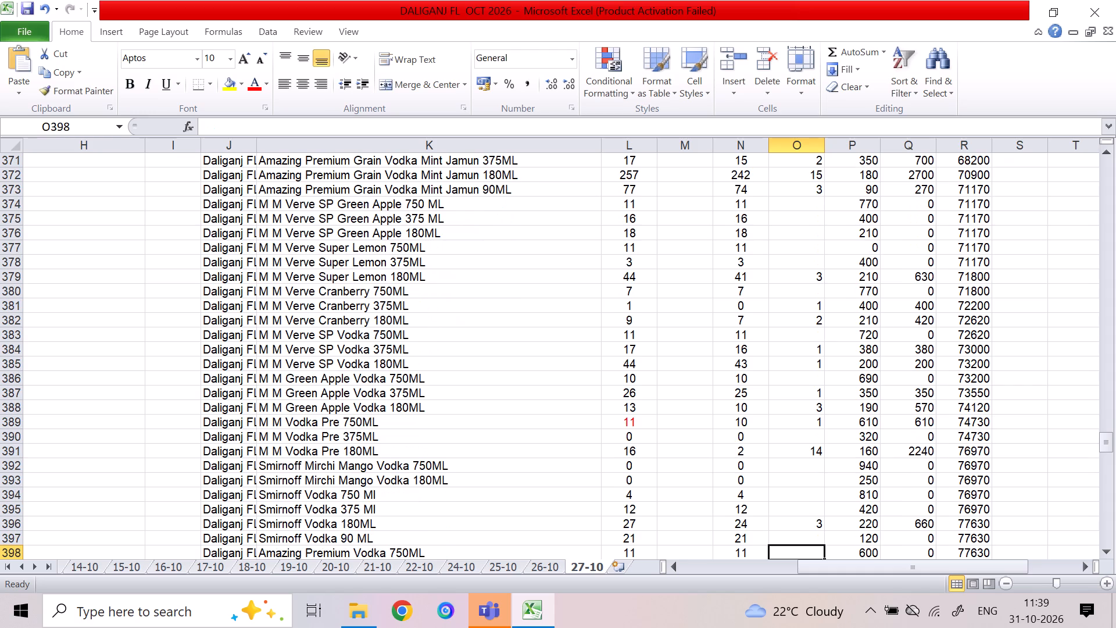
# Enter a column O quantity of 5 for Amazing Premium Vodka 180ML.
pyautogui.press('Down')
pyautogui.press('Down')
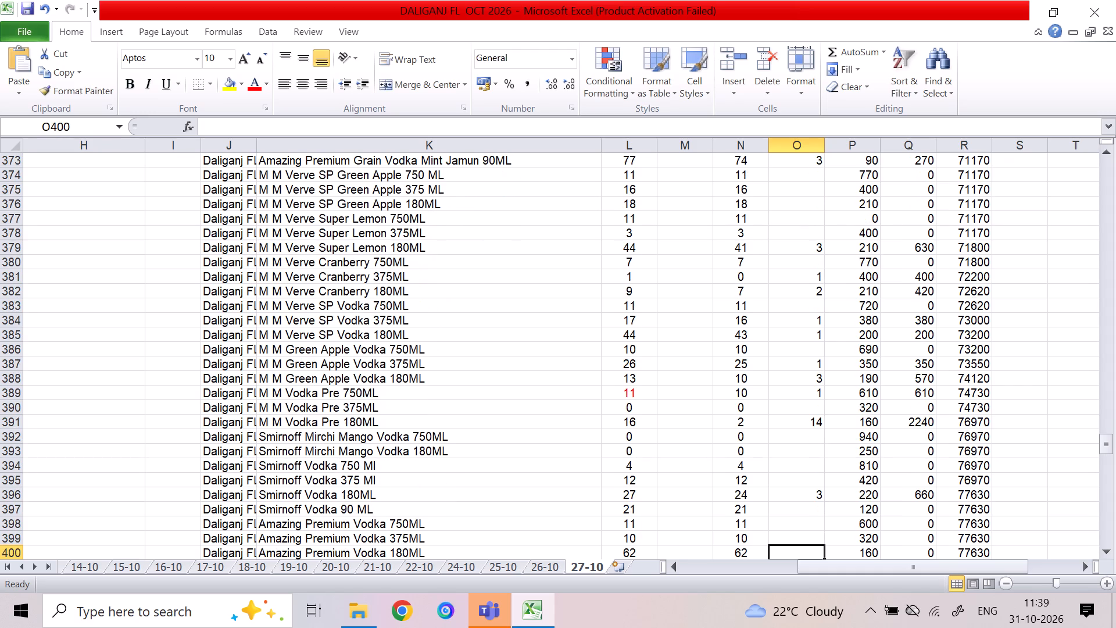
pyautogui.press('5')
pyautogui.press('Down')
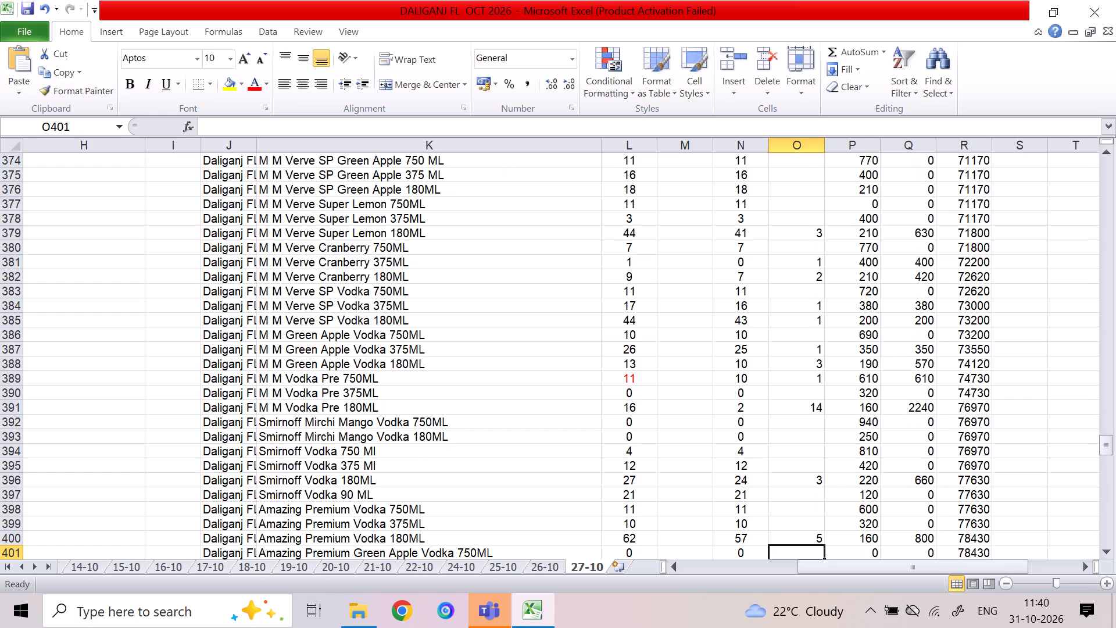
# Enter a column O quantity of 3 for Snoski Classic Crafted Vodka 180 ML.
pyautogui.press('Down')
pyautogui.press('Down')
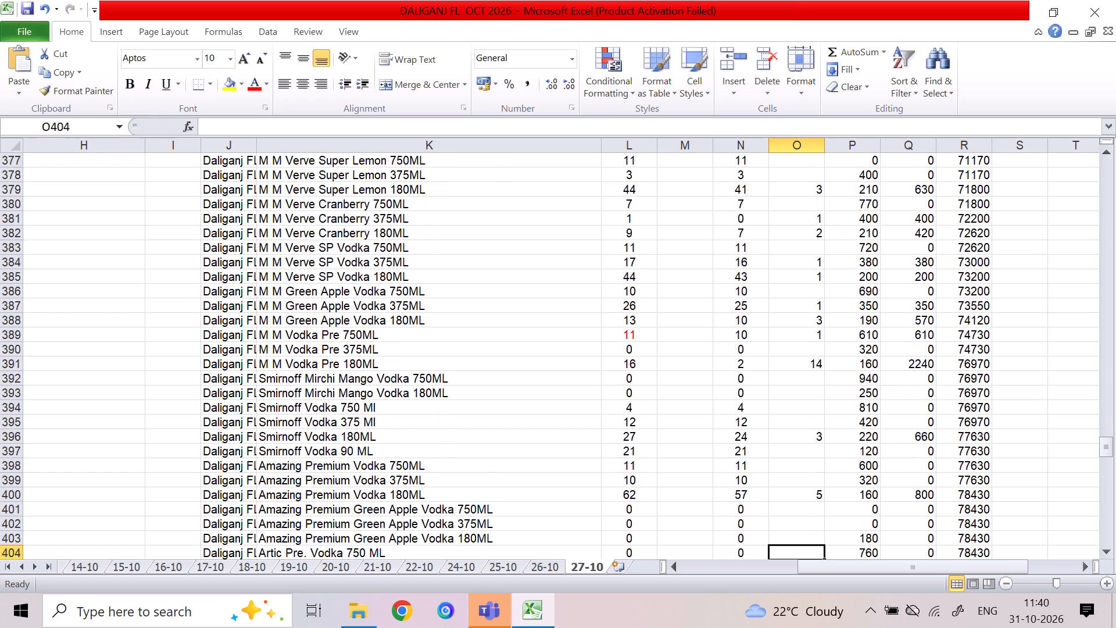
pyautogui.press('Down')
pyautogui.press('Down')
pyautogui.press('Down')
pyautogui.press('Down')
pyautogui.press('Down')
pyautogui.press('Down')
pyautogui.press('Down')
pyautogui.press('Down')
pyautogui.press('Down')
pyautogui.press('Down')
pyautogui.press('Down')
pyautogui.press('Down')
pyautogui.press('Up')
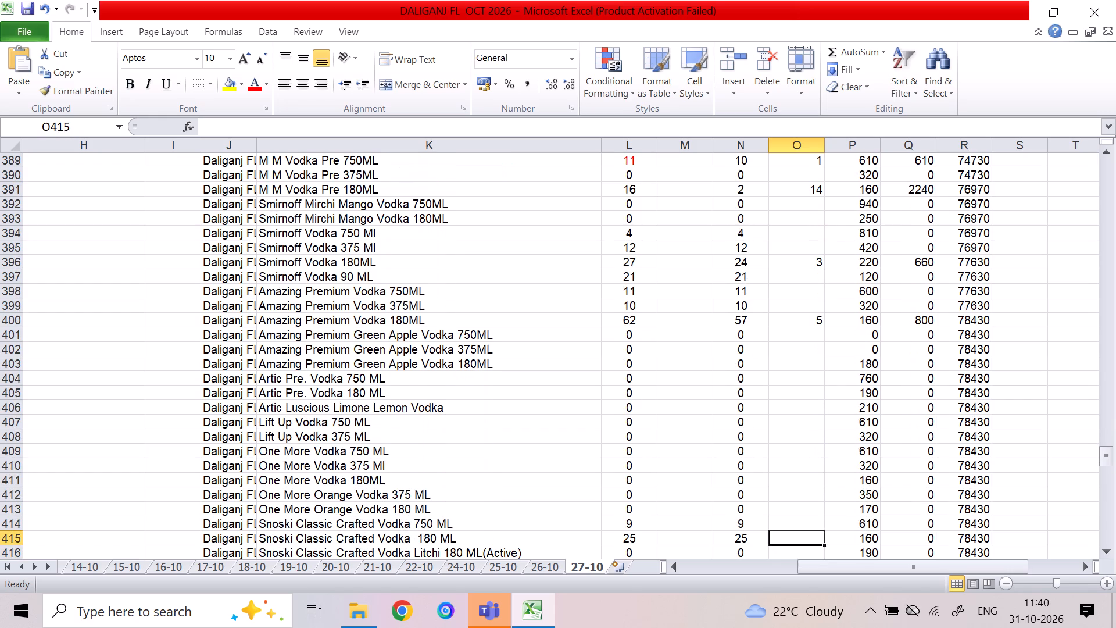
pyautogui.press('Up')
pyautogui.press('Down')
pyautogui.press('3')
pyautogui.press('Down')
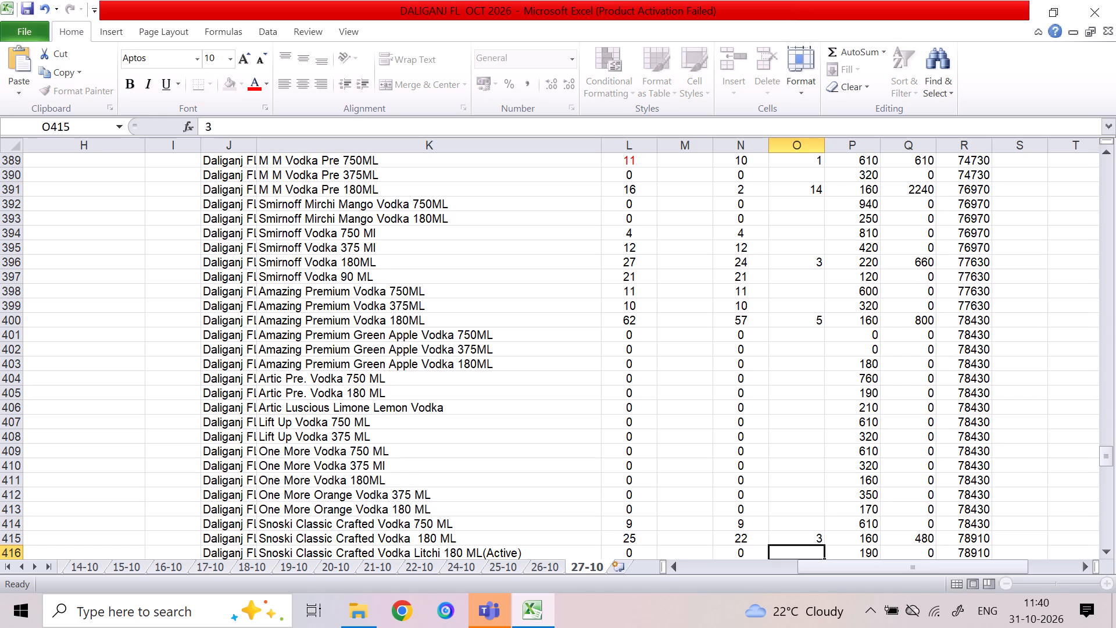
# Enter column O quantities of 21 for IGL Bunty Premium Vodka Mint Jamun (Tetra) and 12 for IGL Bunty Green Apple Vodka 180ML.
pyautogui.press('Down')
pyautogui.press('Down')
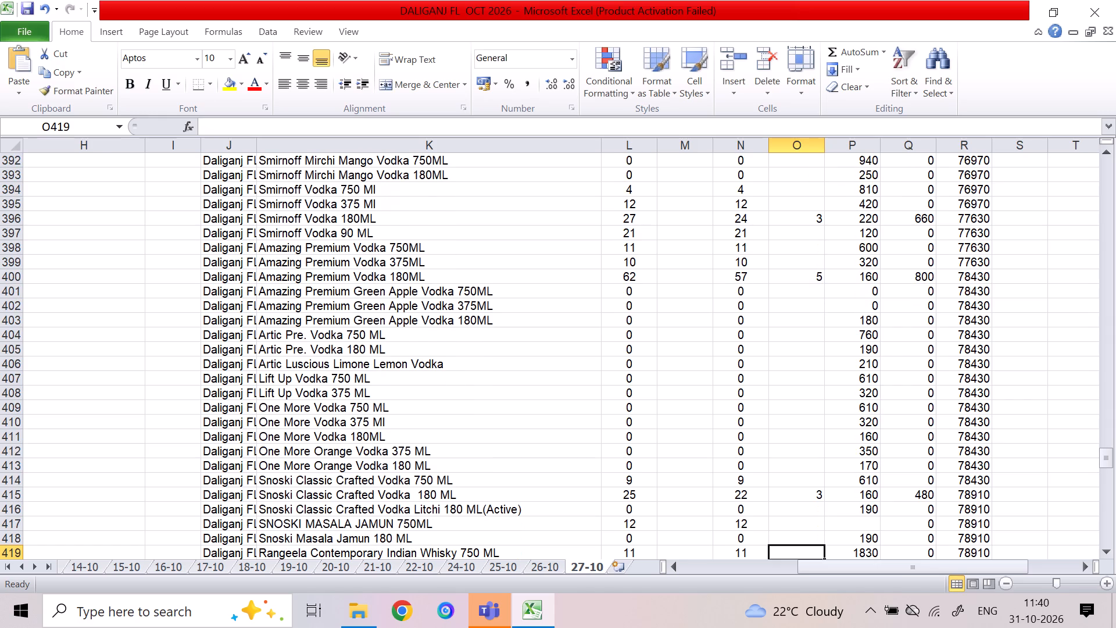
pyautogui.press('Down')
pyautogui.press('Down')
pyautogui.press('Down')
pyautogui.press('Down')
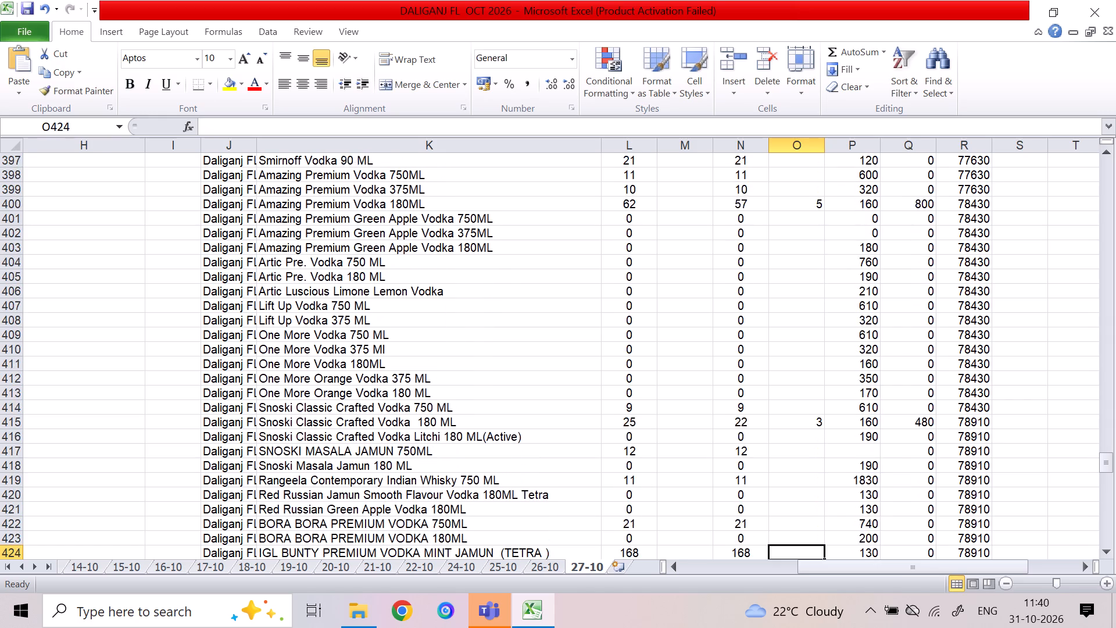
pyautogui.press('Down')
pyautogui.press('Up')
pyautogui.write('21')
pyautogui.press('Down')
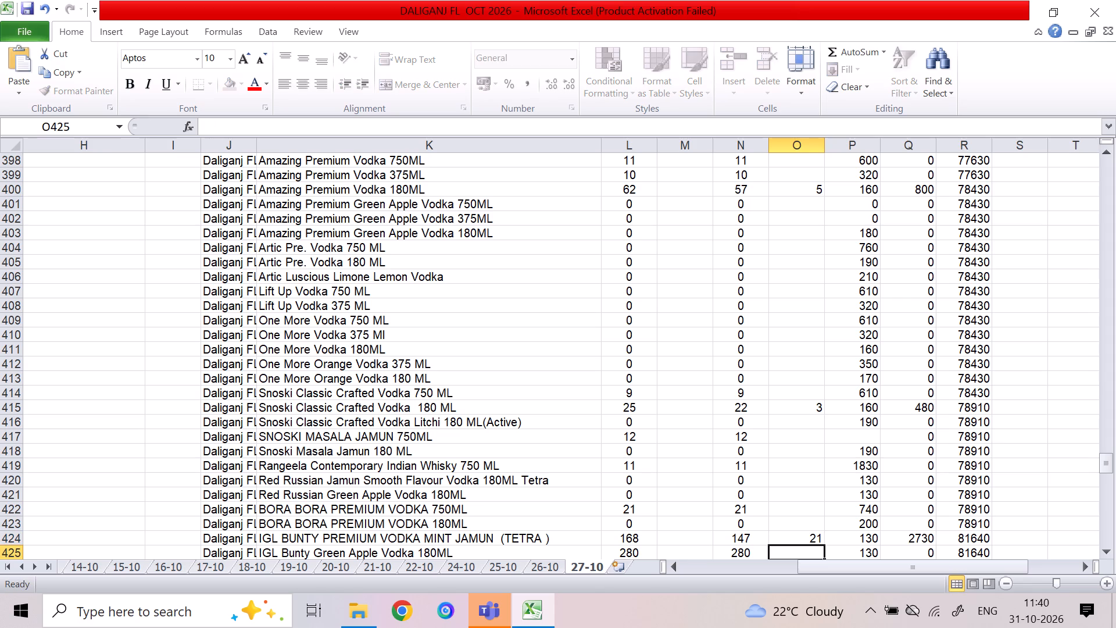
pyautogui.write('12')
pyautogui.press('Down')
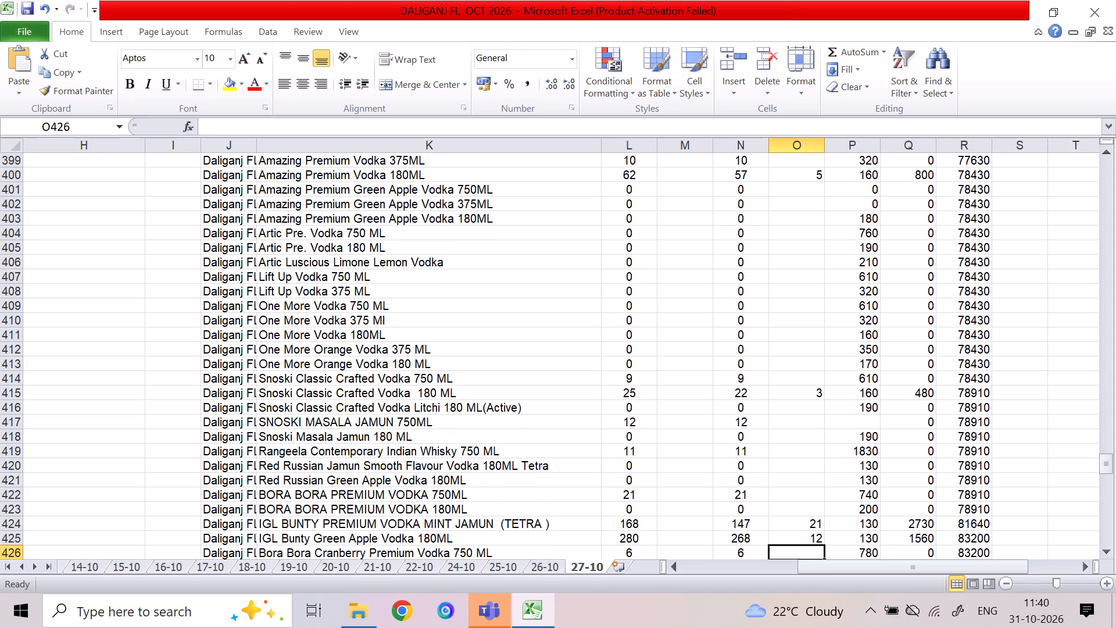
# Enter a column O quantity of 3 for IGL Bunty Cranberry Pre Vodka 180 ML.
pyautogui.press('Down')
pyautogui.press('Down')
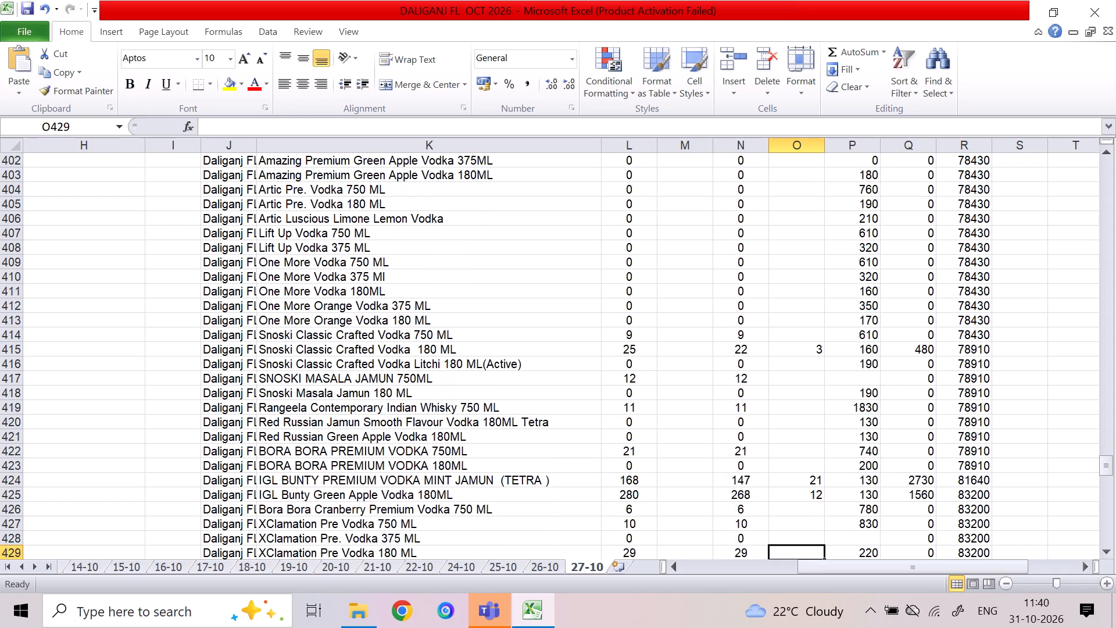
pyautogui.press('Down')
pyautogui.press('Down')
pyautogui.press('Down')
pyautogui.press('Down')
pyautogui.press('Down')
pyautogui.press('Down')
pyautogui.press('Up')
pyautogui.press('Up')
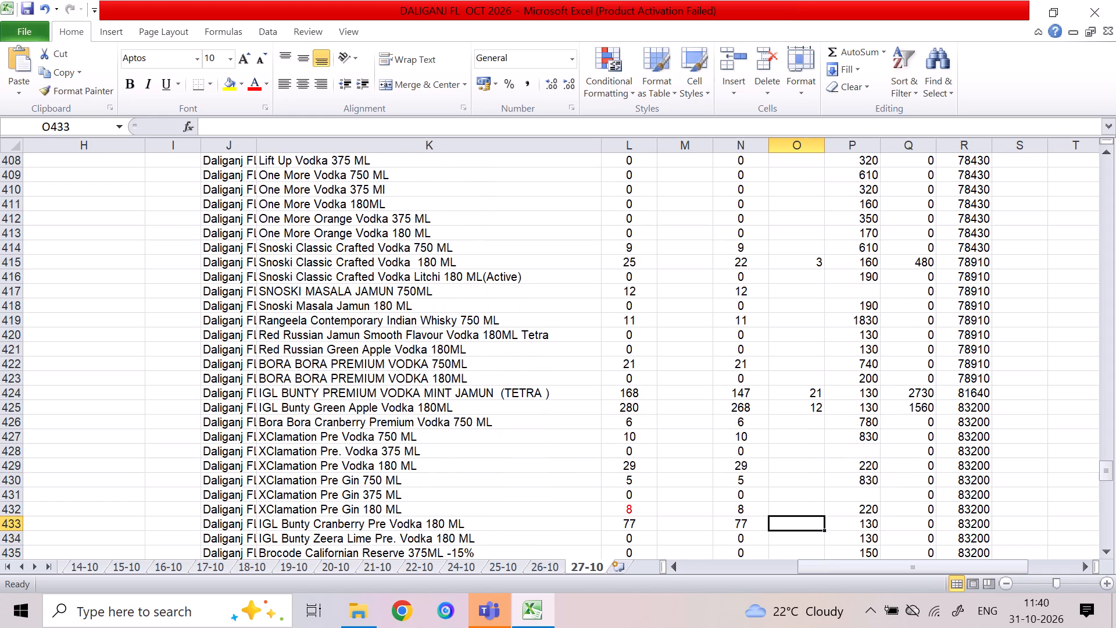
pyautogui.press('3')
pyautogui.press('Down')
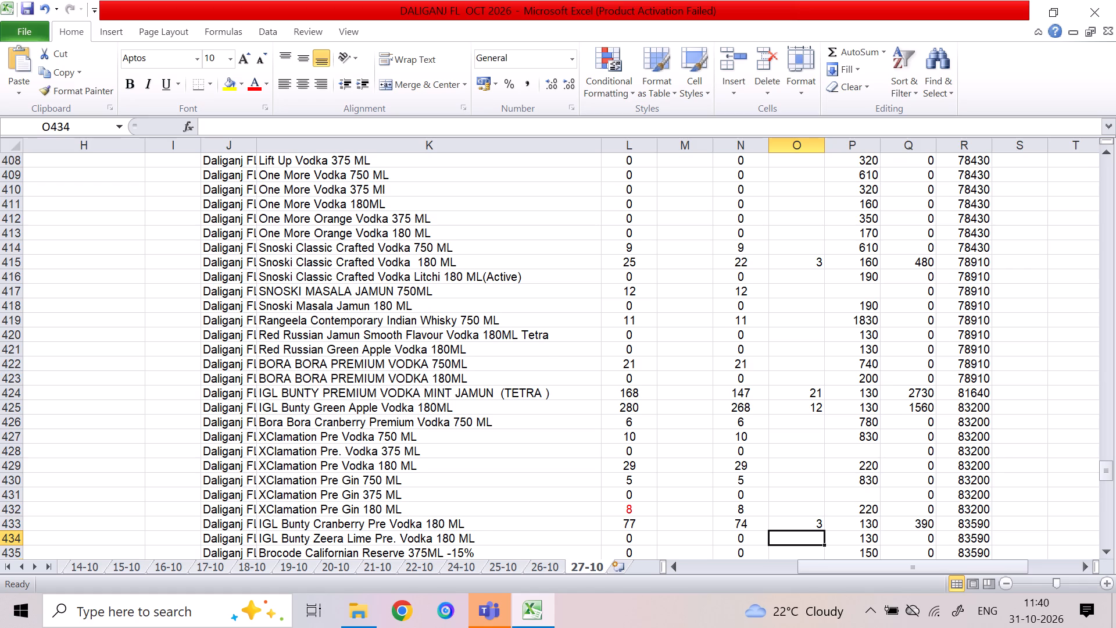
# Enter a column O quantity of 2 for Moooz Jamun Vodka 180ml.
pyautogui.press('Down')
pyautogui.press('Down')
pyautogui.press('Down')
pyautogui.press('Up')
pyautogui.press('Up')
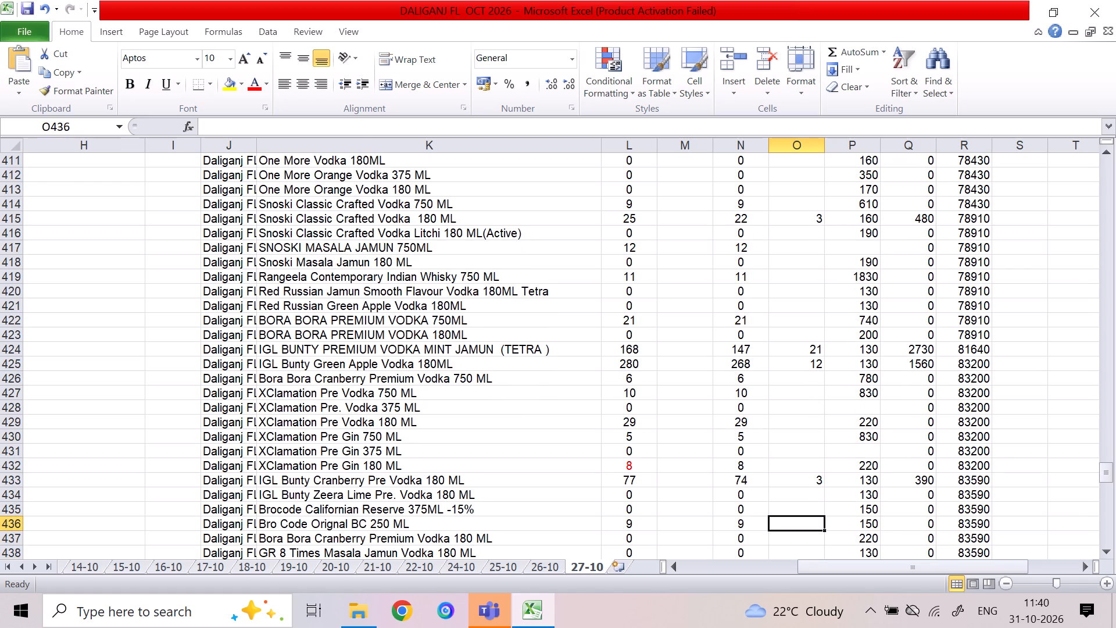
pyautogui.press('Down')
pyautogui.press('Down')
pyautogui.press('Down')
pyautogui.press('Down')
pyautogui.press('Down')
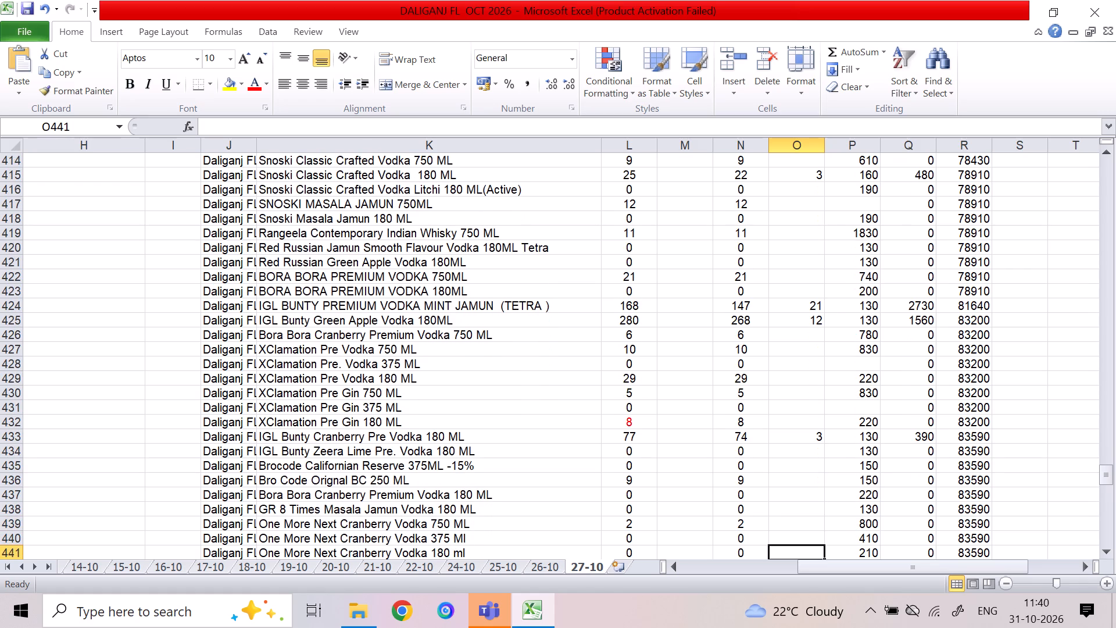
pyautogui.press('Down')
pyautogui.press('Down')
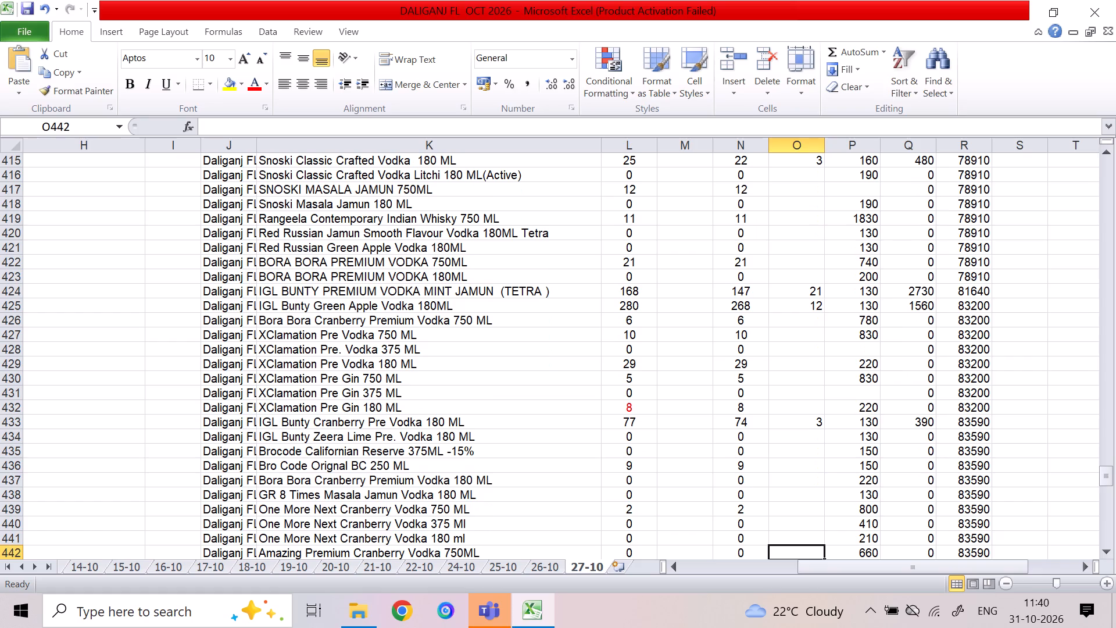
pyautogui.press('Down')
pyautogui.press('Down')
pyautogui.press('Down')
pyautogui.press('Down')
pyautogui.press('Down')
pyautogui.press('Down')
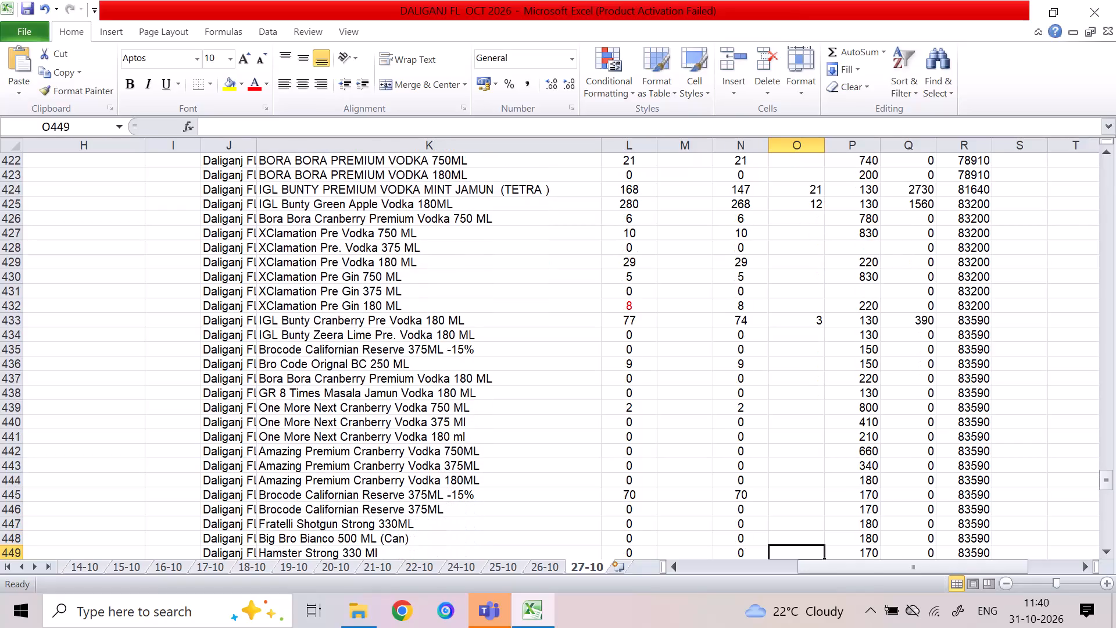
pyautogui.press('Down')
pyautogui.press('Down')
pyautogui.press('Down')
pyautogui.press('Down')
pyautogui.press('Down')
pyautogui.press('Down')
pyautogui.press('Up')
pyautogui.press('Up')
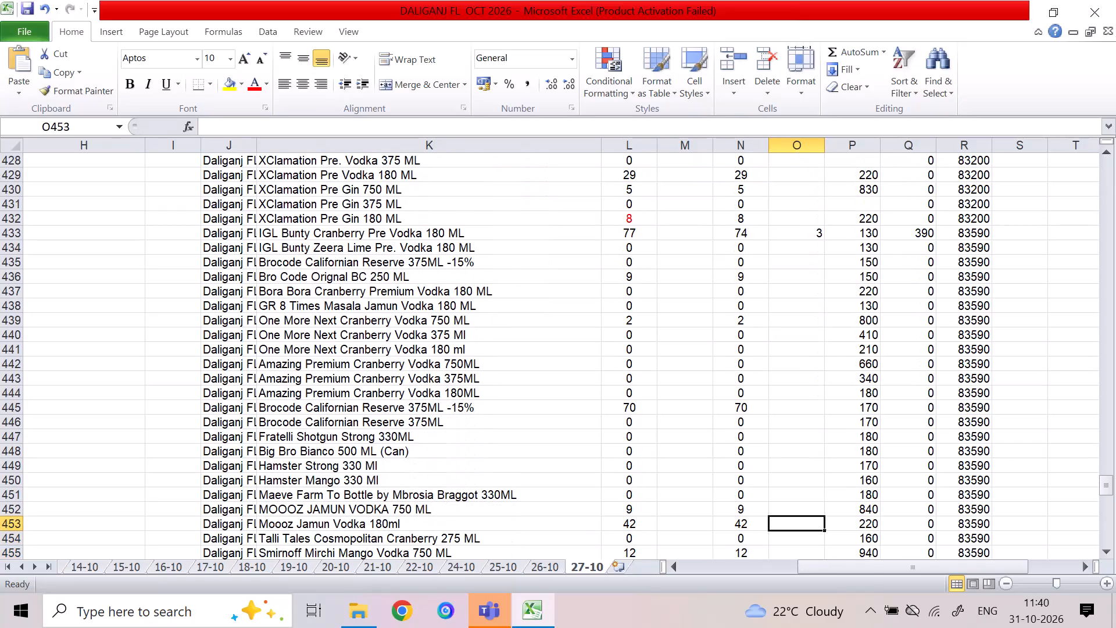
pyautogui.press('2')
pyautogui.press('Down')
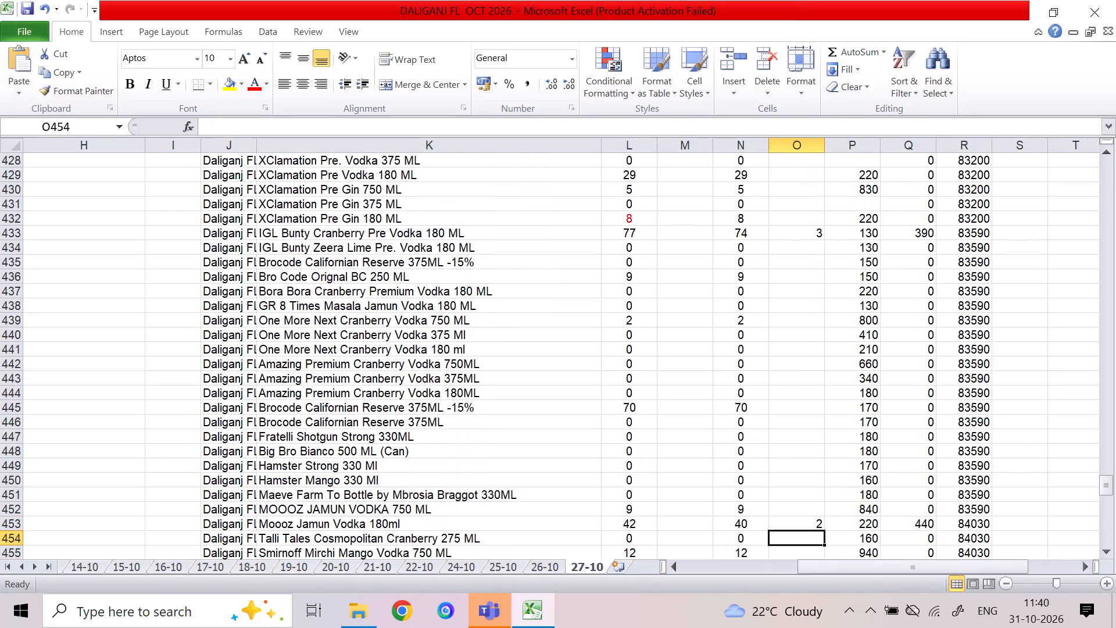
# Enter a column O quantity of 2 for Smirnoff Mirchi Mango Vodka 180ML.
pyautogui.press('Down')
pyautogui.press('Down')
pyautogui.press('Up')
pyautogui.press('2')
pyautogui.press('Down')
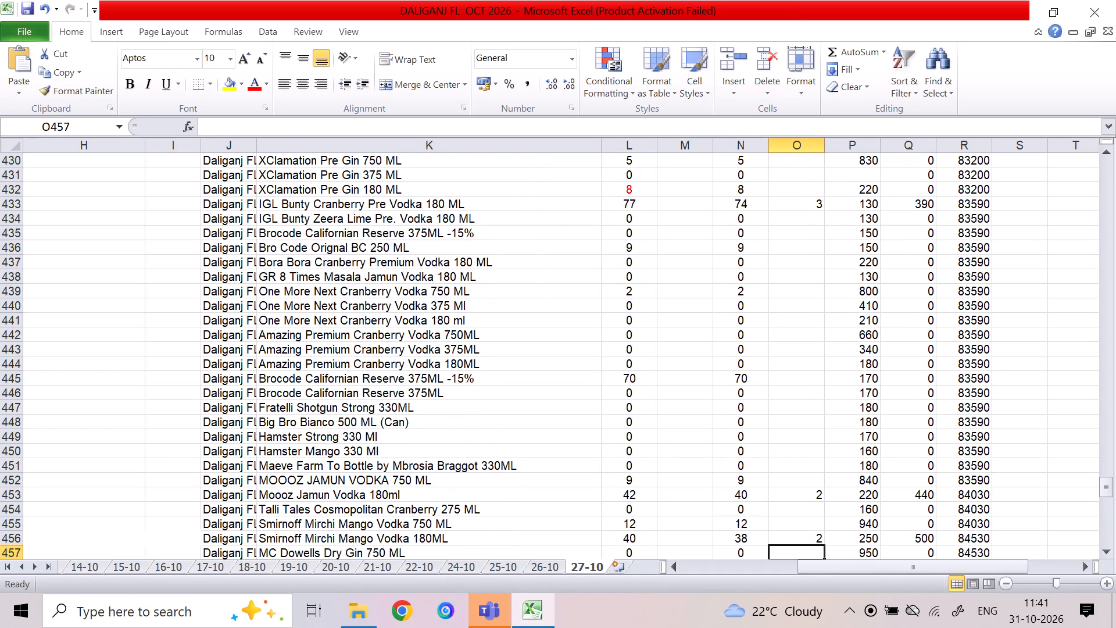
# Enter a column O quantity of 7 for Smirnoff Minty Jamun Vodka 180ML.
pyautogui.press('Down')
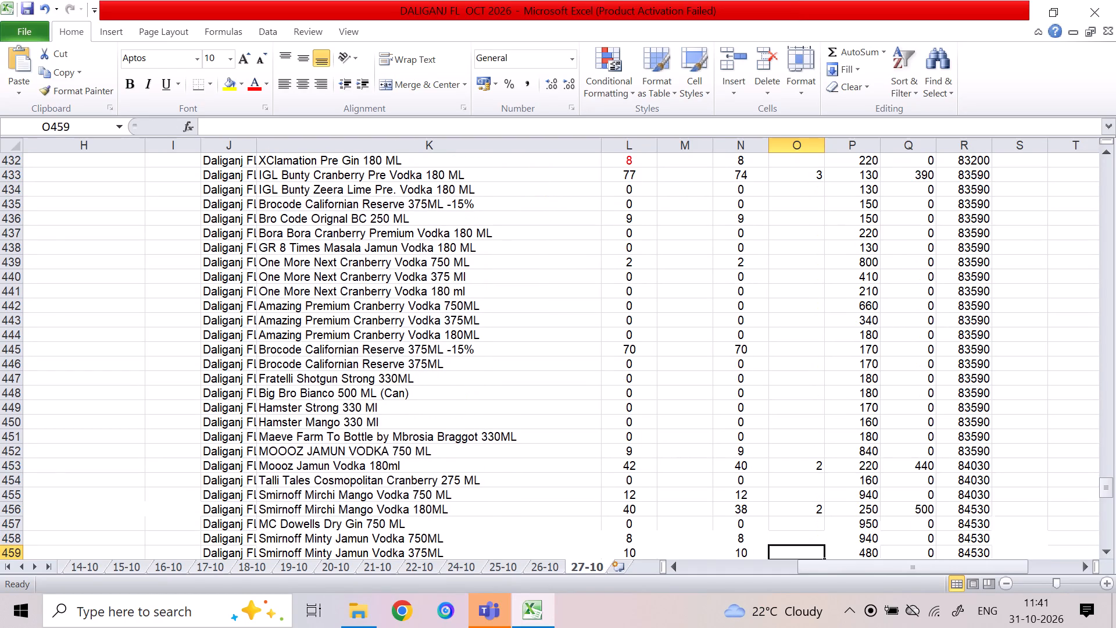
pyautogui.press('Down')
pyautogui.press('7')
pyautogui.press('Down')
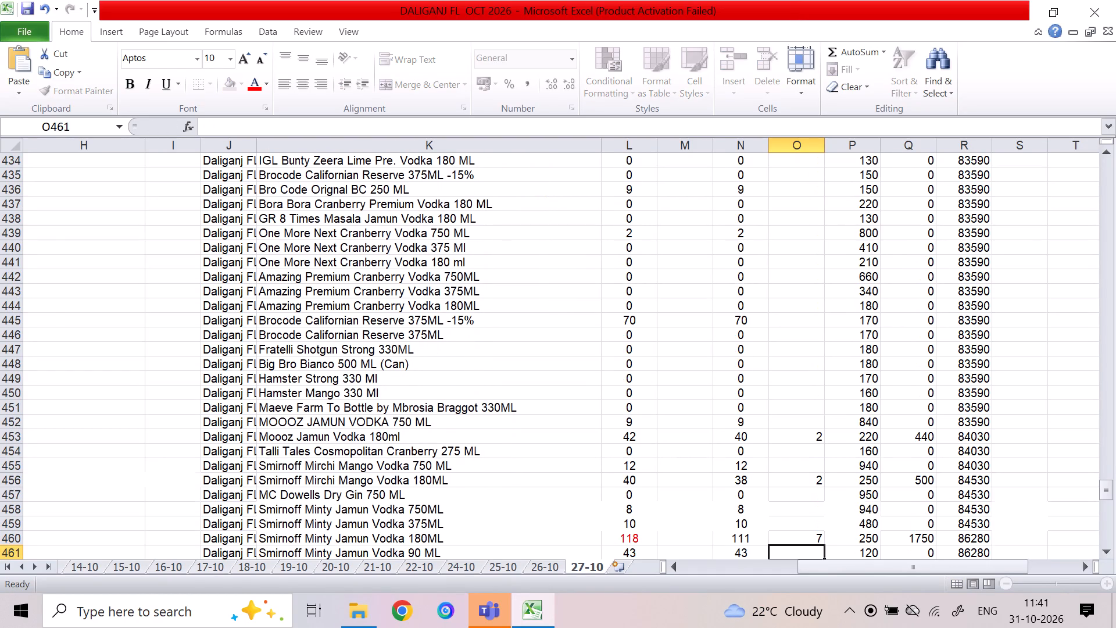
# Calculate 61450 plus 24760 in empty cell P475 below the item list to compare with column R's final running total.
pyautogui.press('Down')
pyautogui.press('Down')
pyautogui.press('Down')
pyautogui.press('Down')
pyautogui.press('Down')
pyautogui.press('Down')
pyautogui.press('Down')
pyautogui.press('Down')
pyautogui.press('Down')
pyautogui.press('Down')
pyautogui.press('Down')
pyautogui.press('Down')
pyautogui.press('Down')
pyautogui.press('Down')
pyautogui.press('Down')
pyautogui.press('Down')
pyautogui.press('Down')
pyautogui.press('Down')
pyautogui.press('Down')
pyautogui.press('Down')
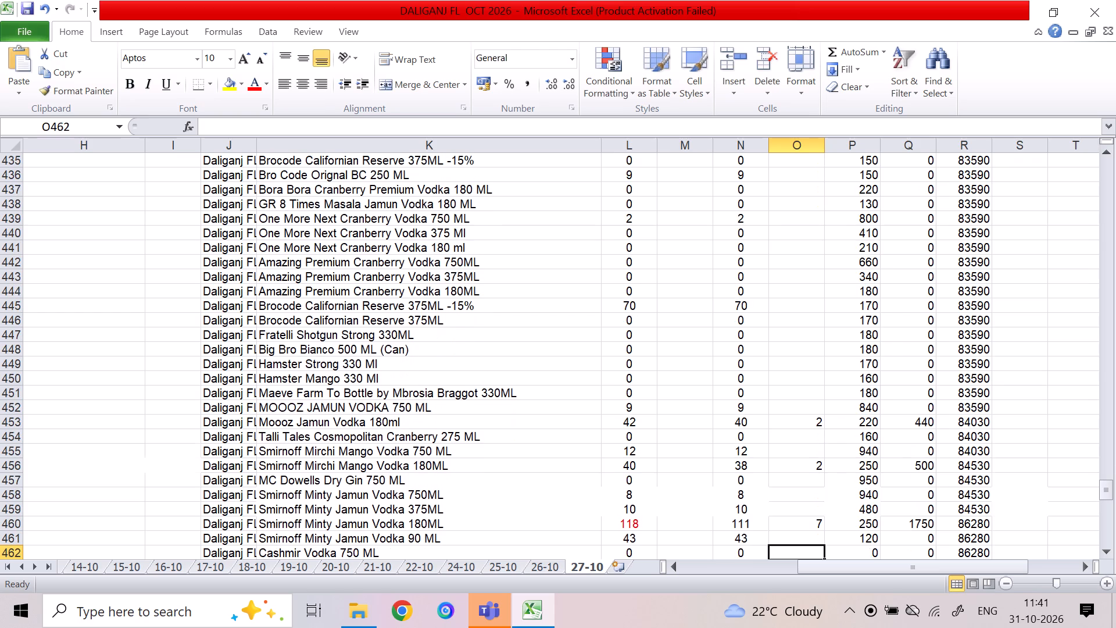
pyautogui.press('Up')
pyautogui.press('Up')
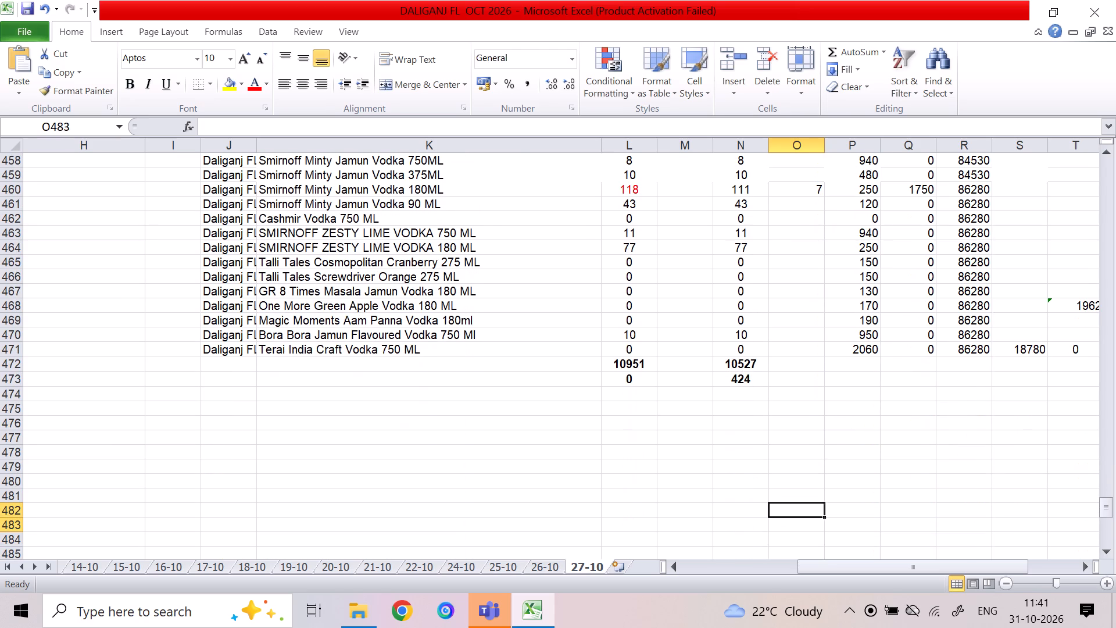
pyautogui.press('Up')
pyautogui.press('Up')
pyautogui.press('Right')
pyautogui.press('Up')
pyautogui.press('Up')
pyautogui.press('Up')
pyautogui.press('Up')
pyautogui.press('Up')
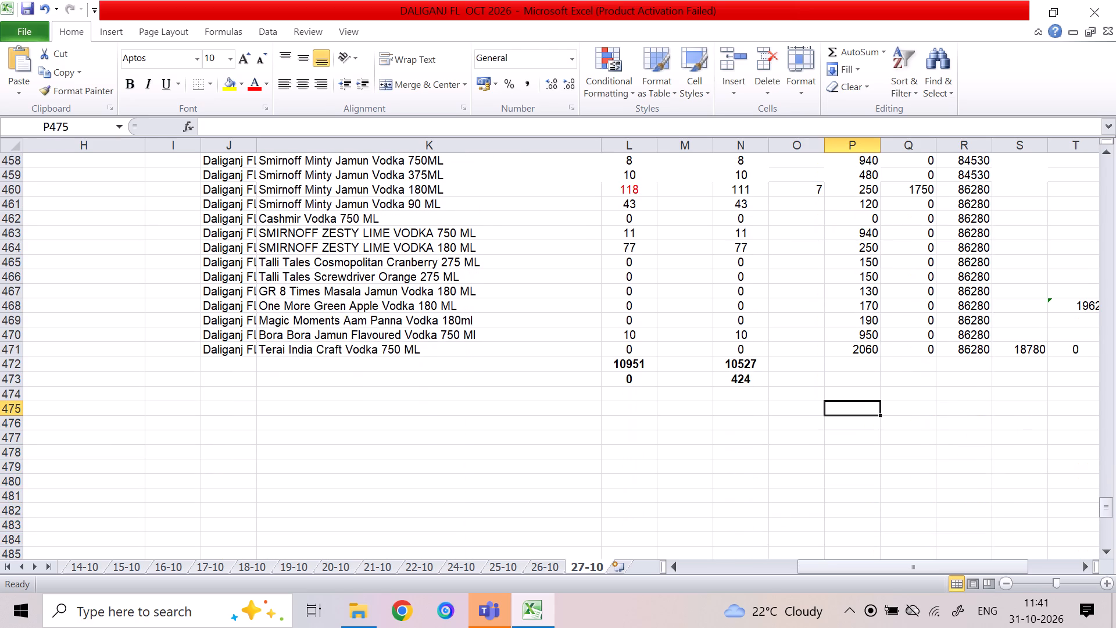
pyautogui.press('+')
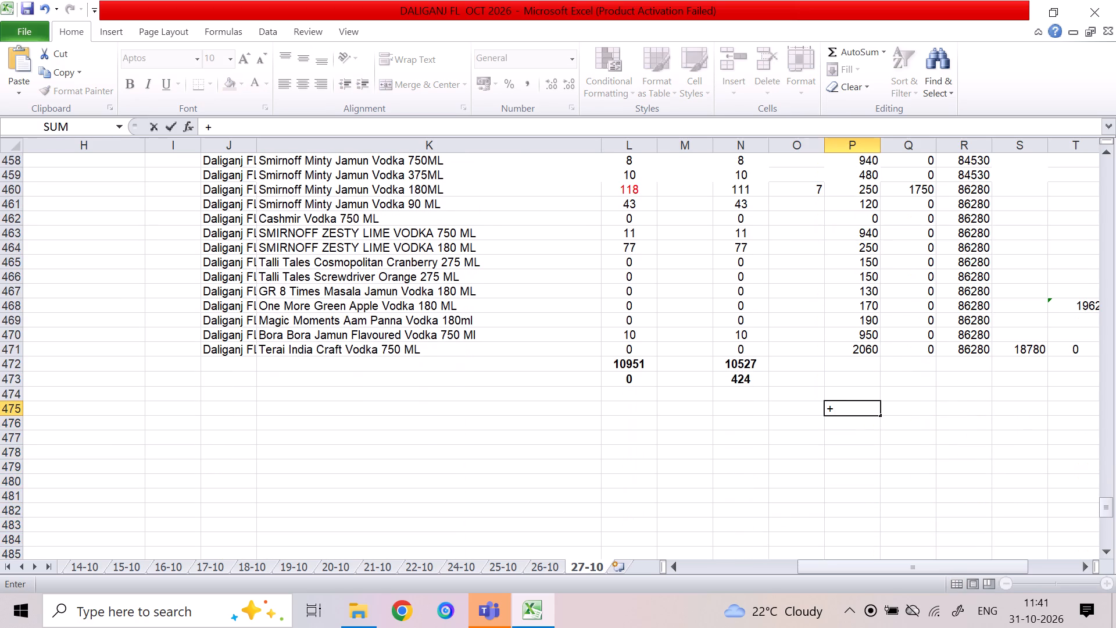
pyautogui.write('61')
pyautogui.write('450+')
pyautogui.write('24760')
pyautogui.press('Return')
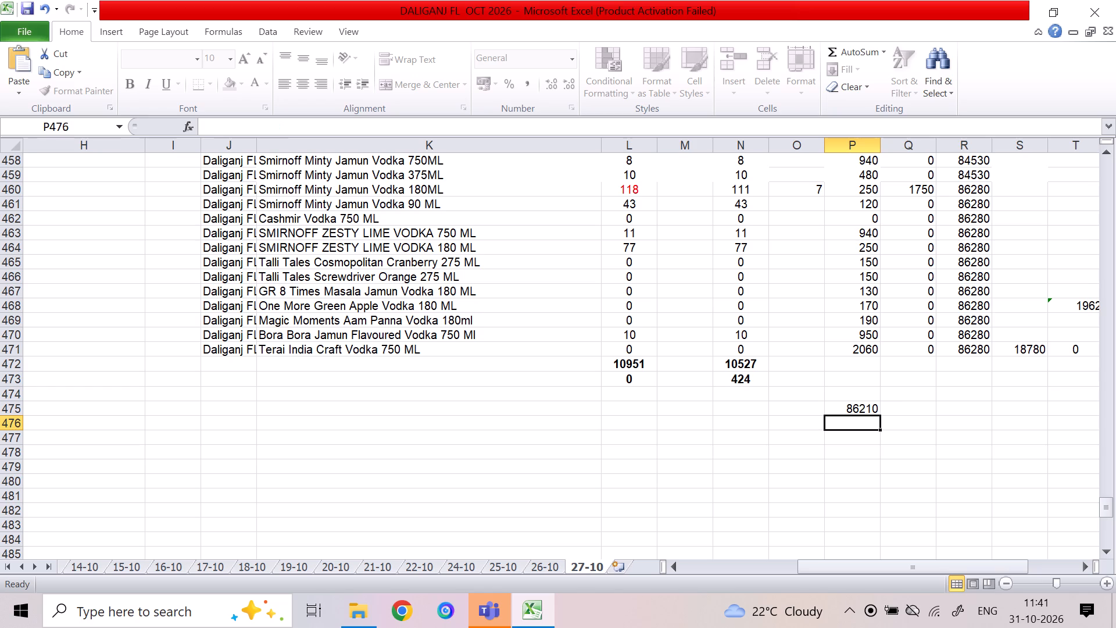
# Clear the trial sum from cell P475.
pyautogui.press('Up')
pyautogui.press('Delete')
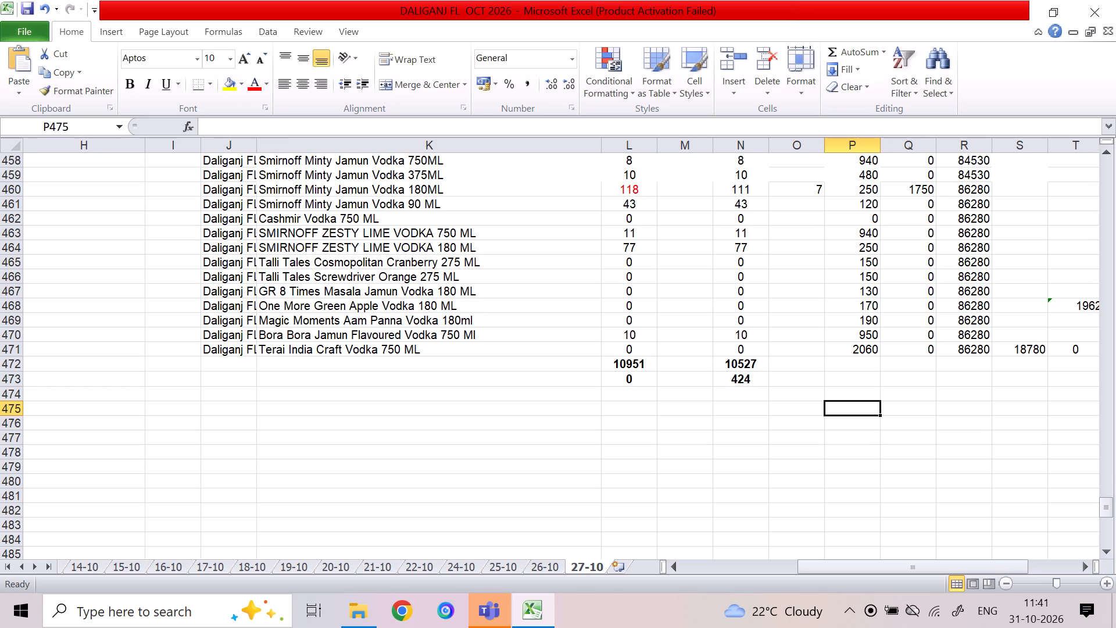
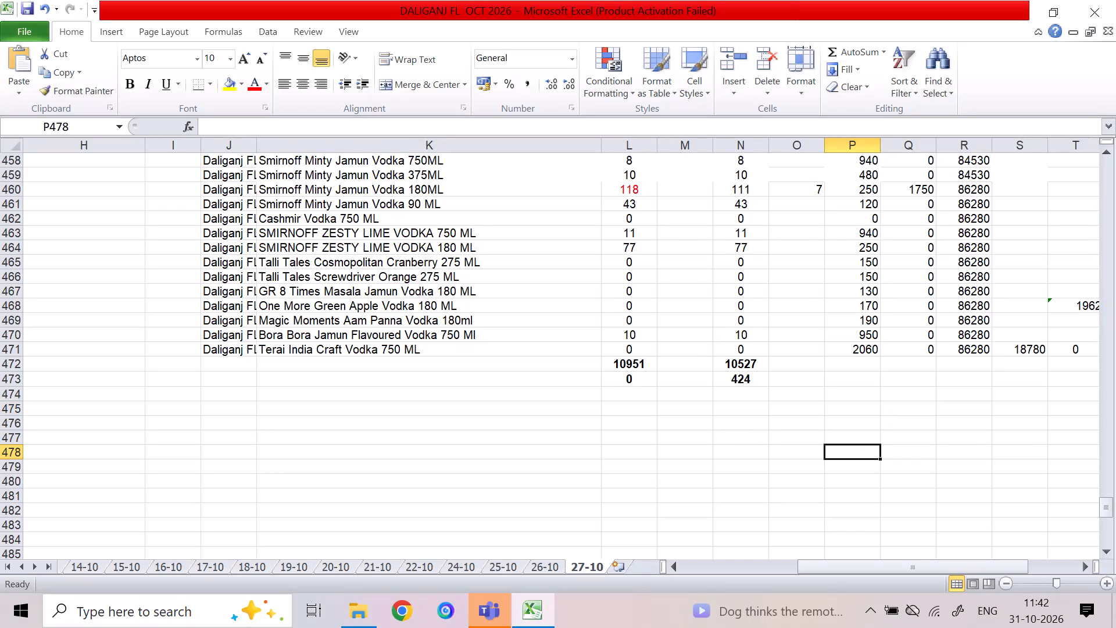
# Save the Daliganj FL October 2026 workbook with the updated 27-10 sheet.
pyautogui.click(791, 431)
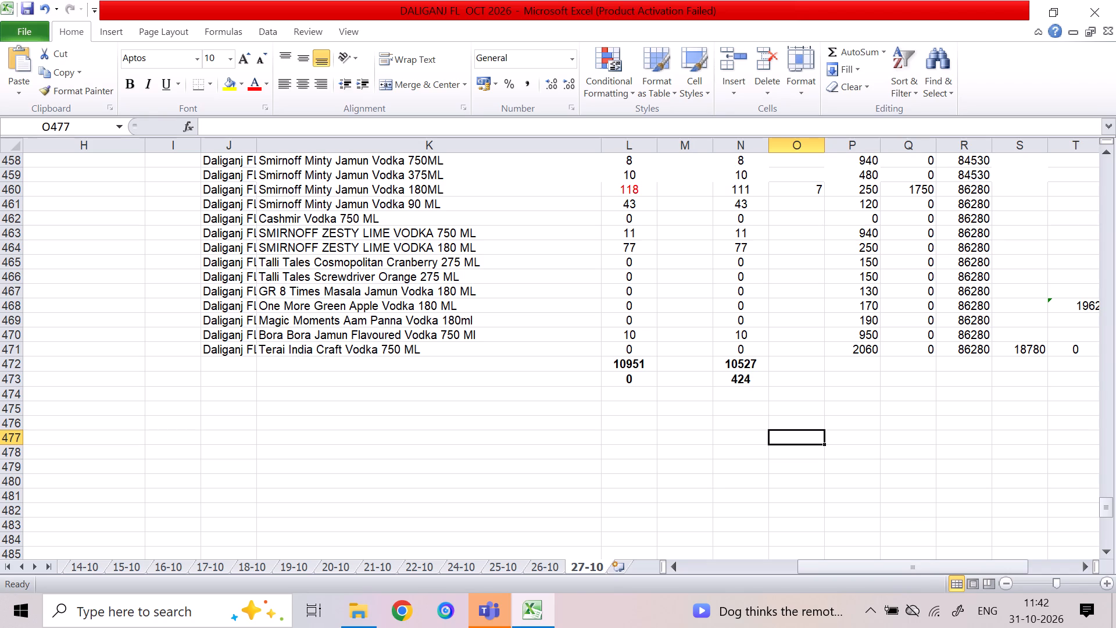
pyautogui.click(733, 433)
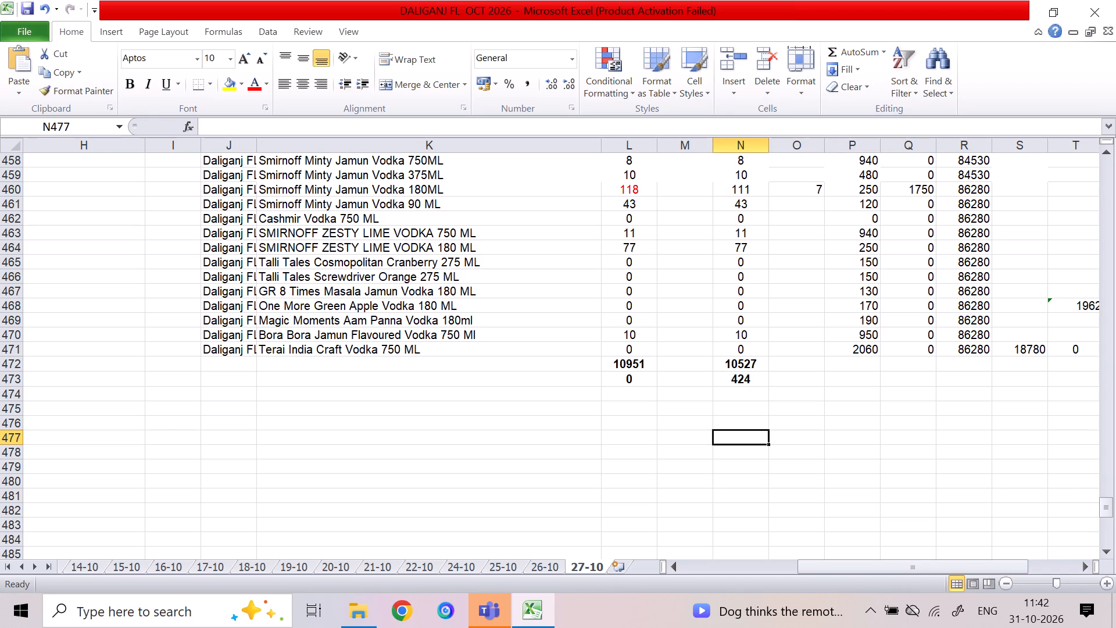
pyautogui.click(697, 396)
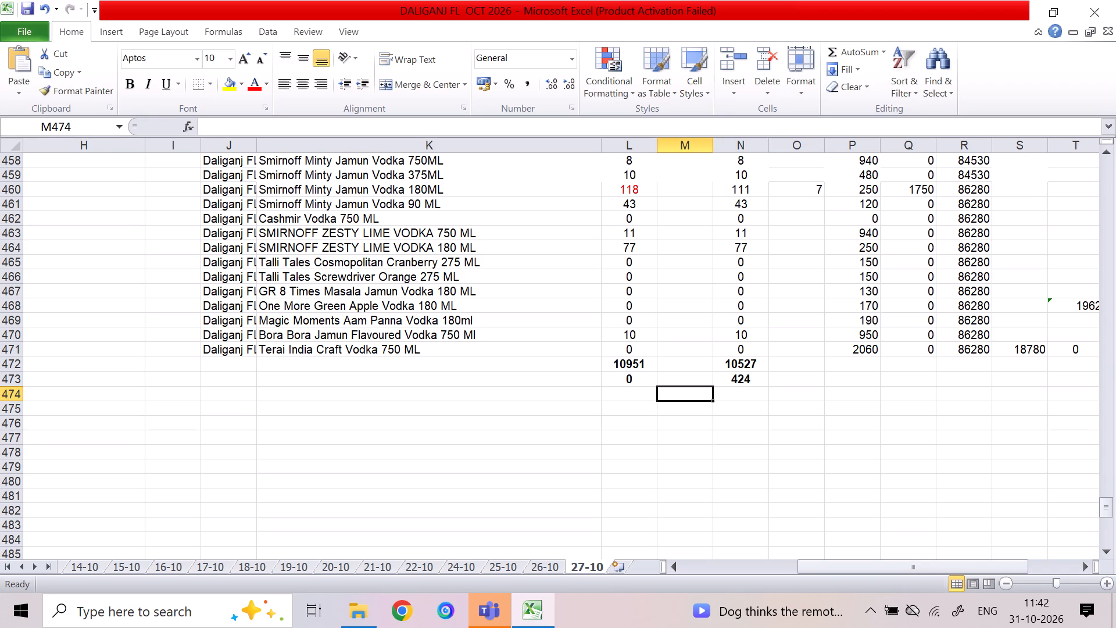
pyautogui.hotkey('ctrl', 's')
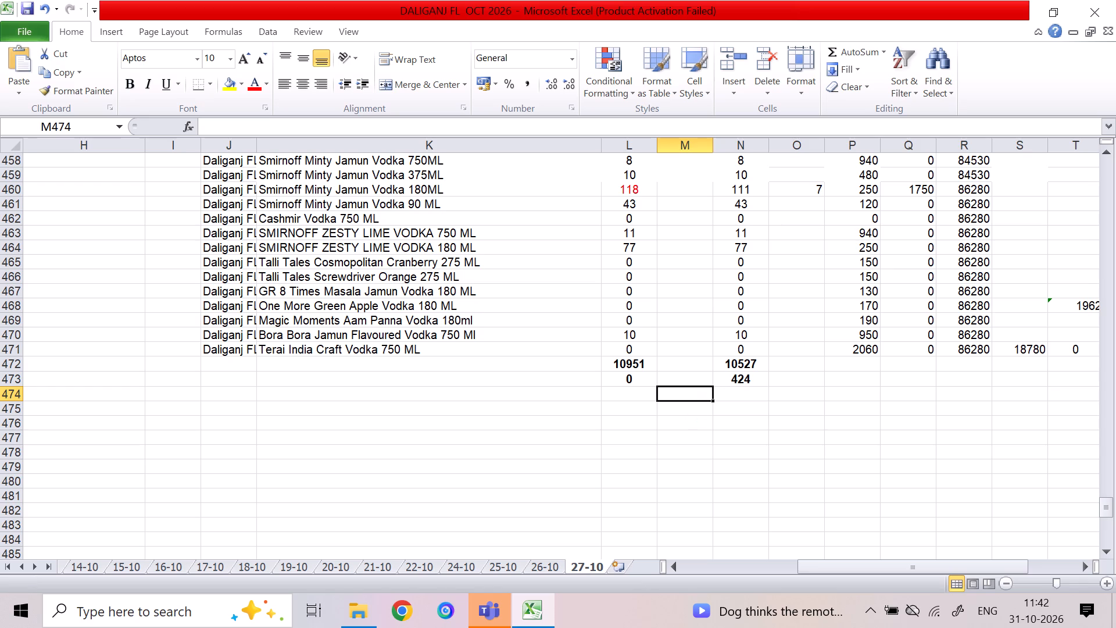
pyautogui.click(701, 424)
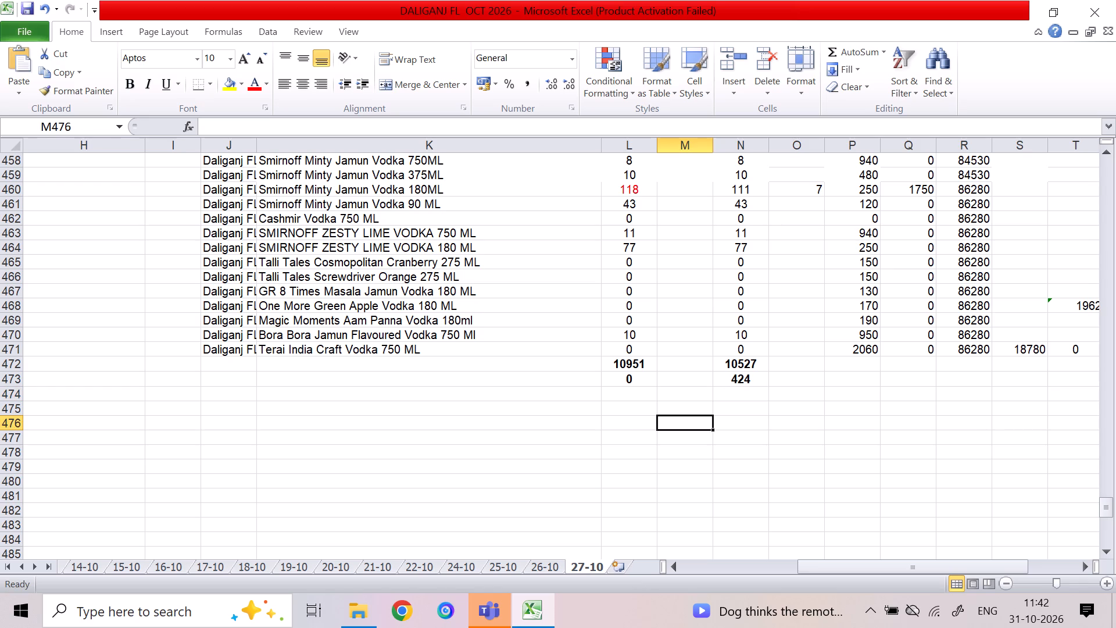
pyautogui.click(569, 443)
pyautogui.hotkey('ctrl', 's')
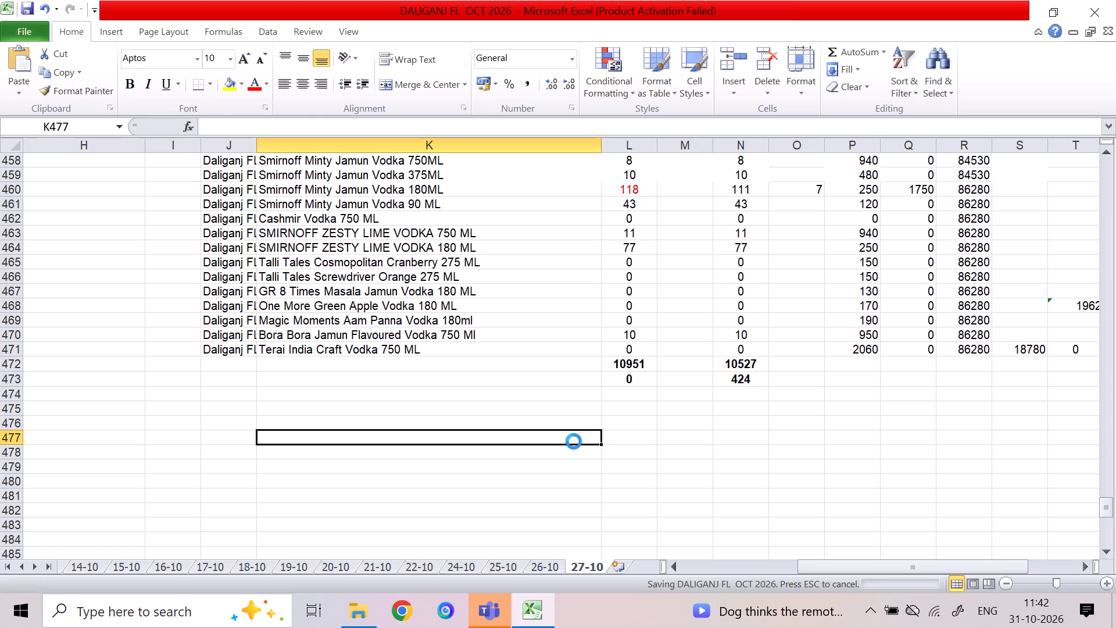
pyautogui.click(693, 391)
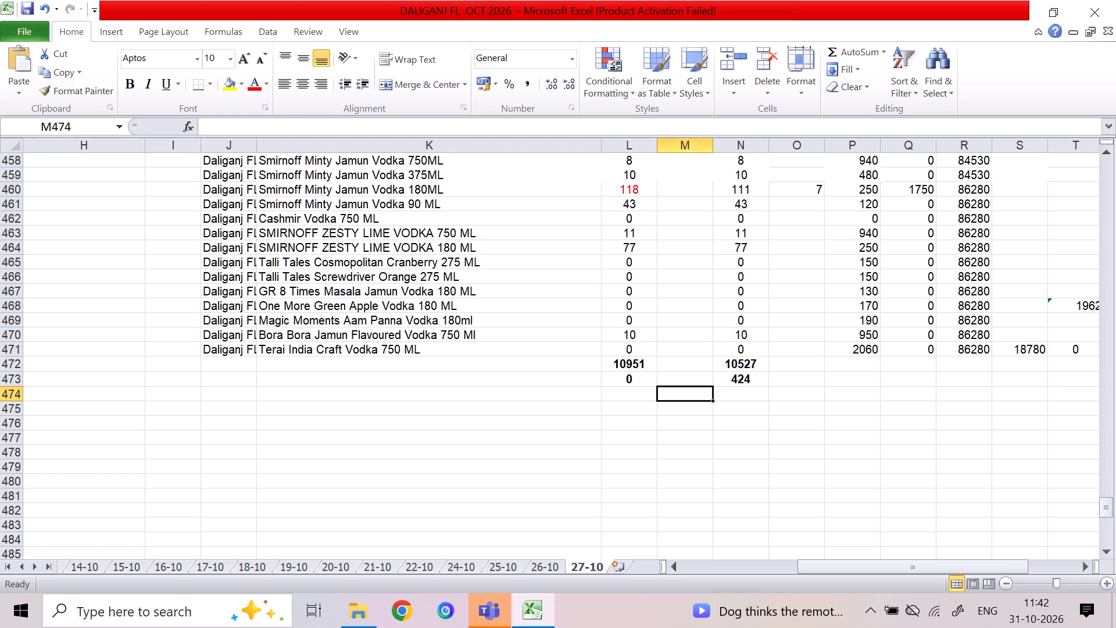
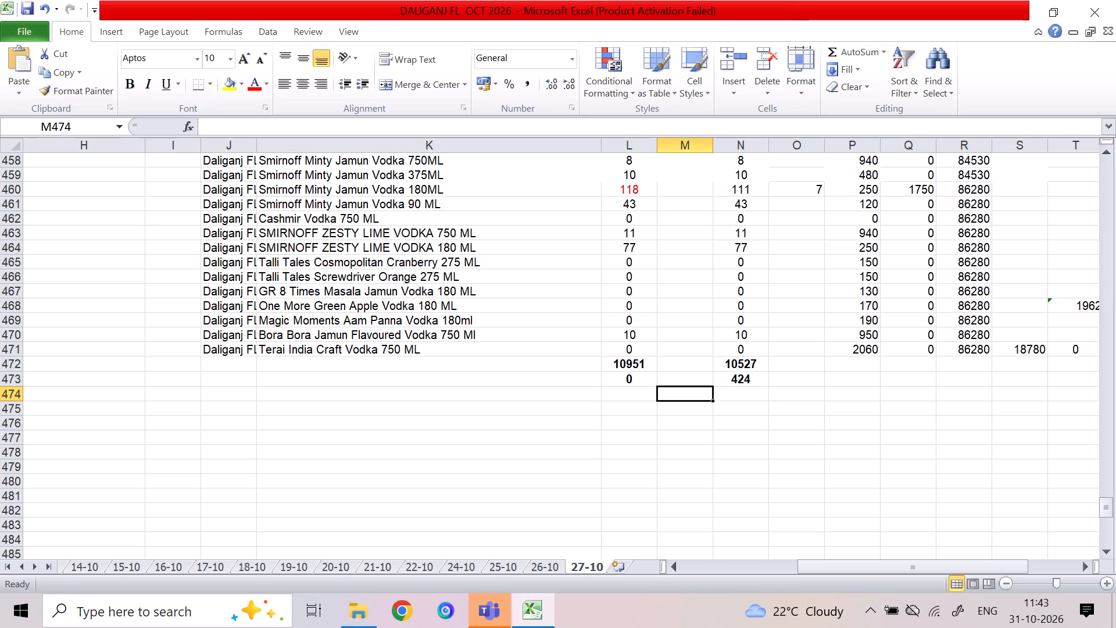
# Save the Daliganj FL October 2026 workbook again with sheet 27-10 open.
pyautogui.click(590, 426)
pyautogui.hotkey('ctrl', 's')
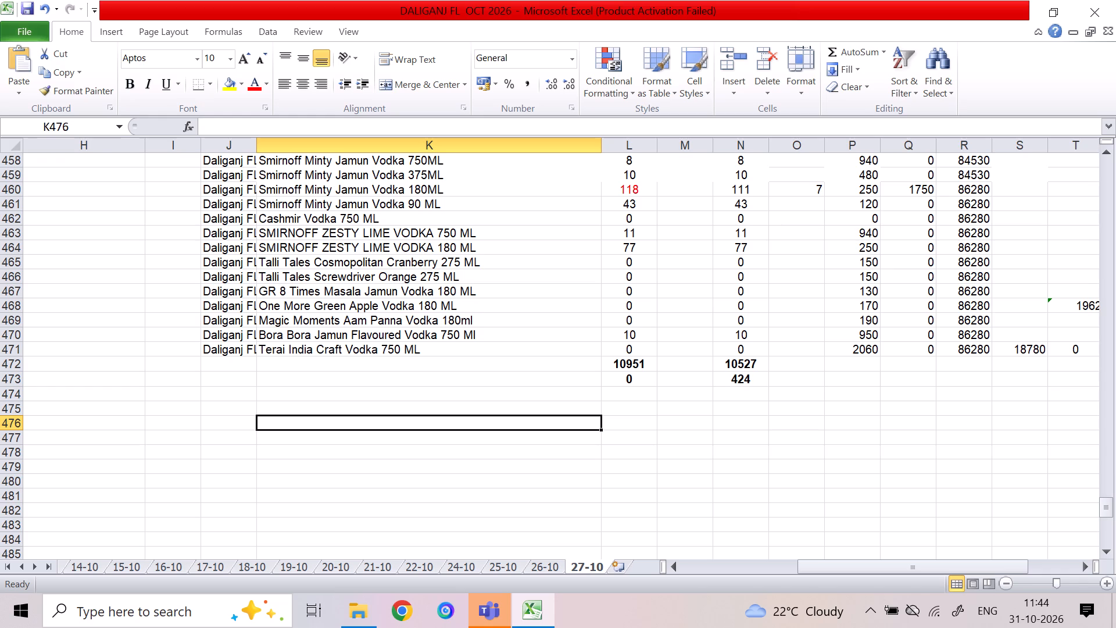
pyautogui.click(549, 353)
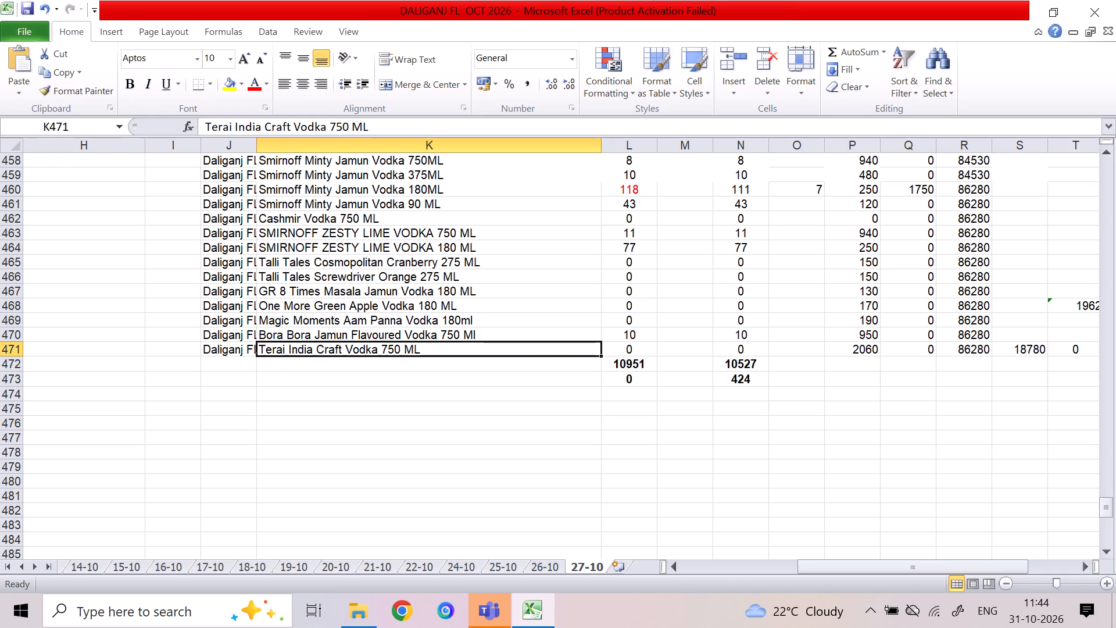
pyautogui.hotkey('ctrl', 's')
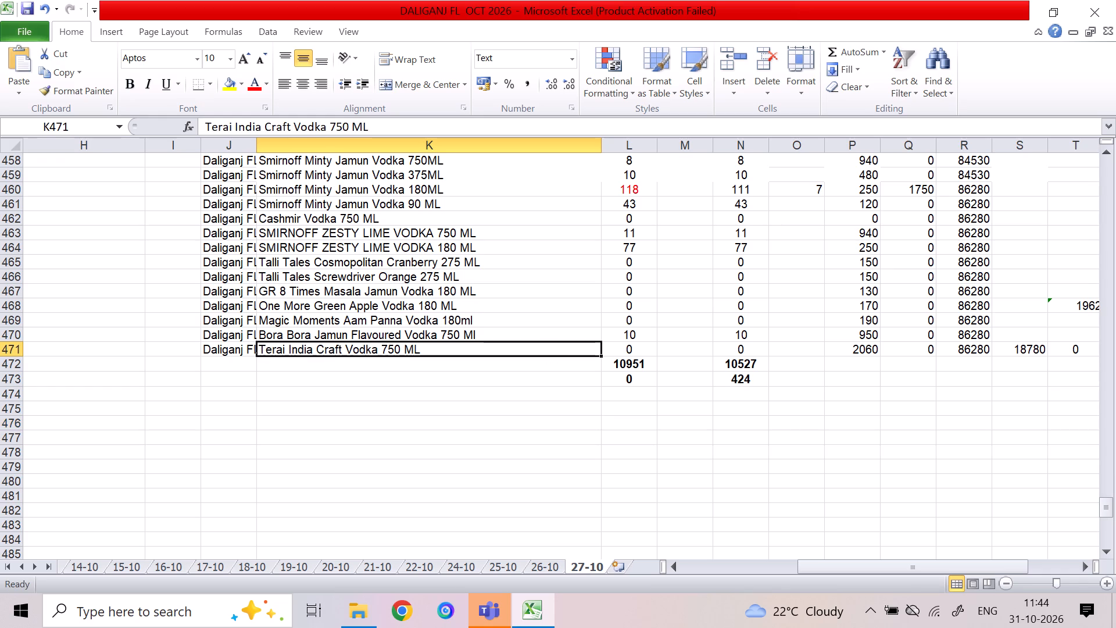
pyautogui.click(549, 423)
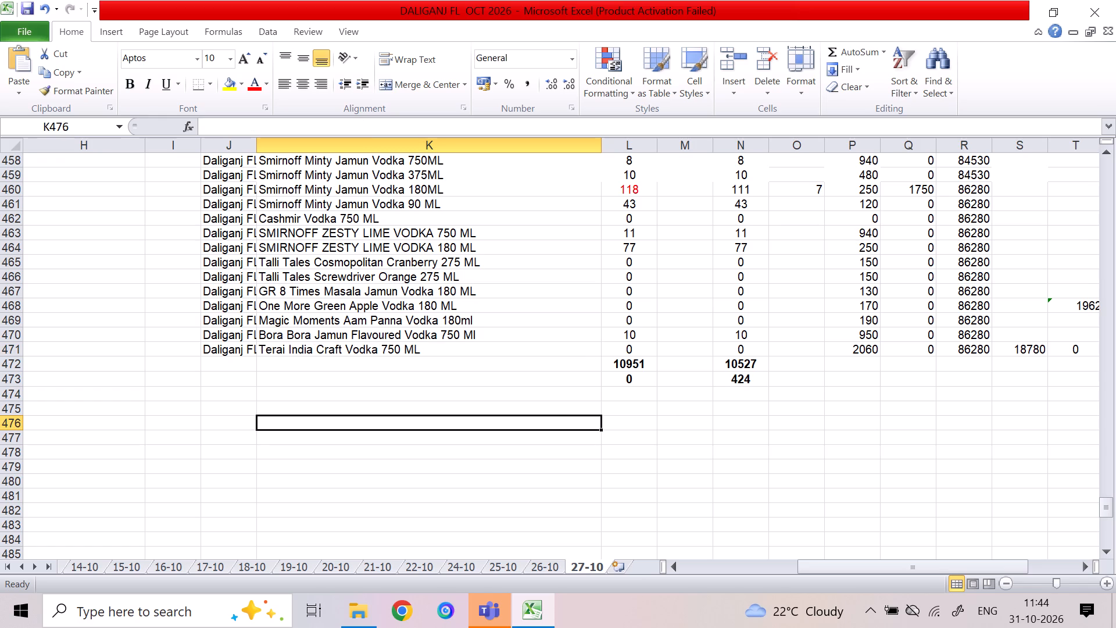
pyautogui.hotkey('ctrl', 's')
pyautogui.click(595, 479)
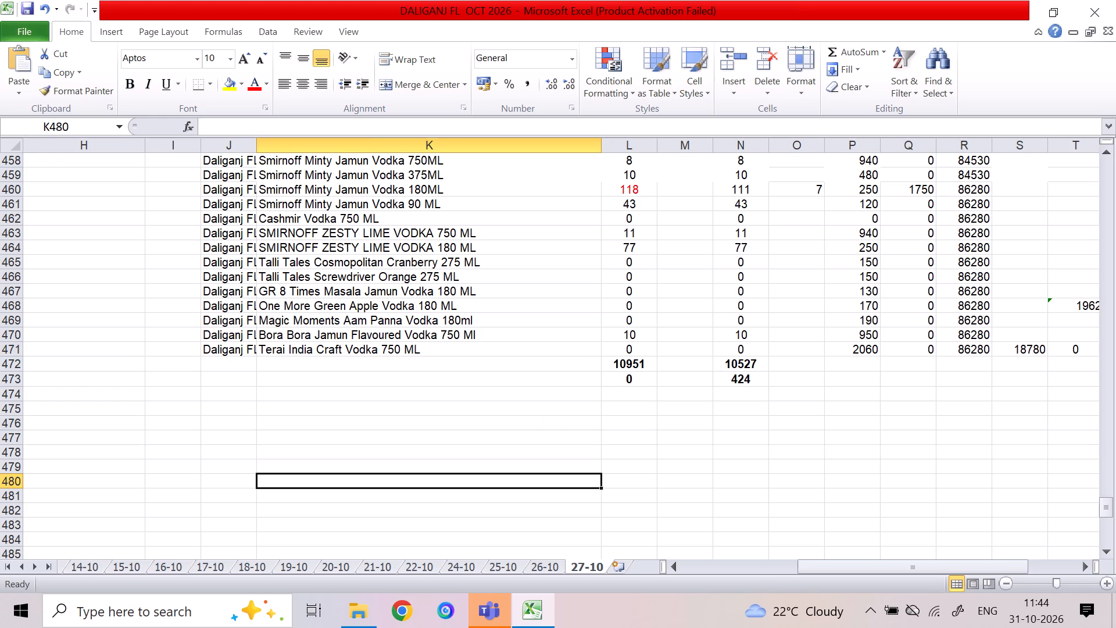
# Compare sheet 26-10 with sheet 27-10 by alternating between them, finishing on sheet 27-10.
pyautogui.click(543, 563)
pyautogui.click(579, 562)
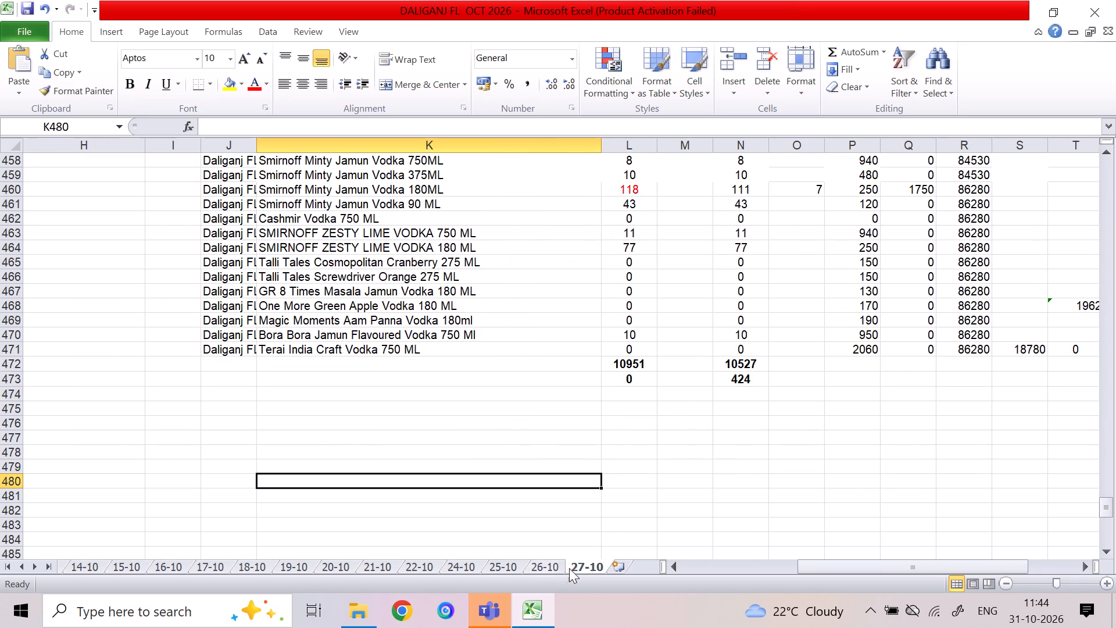
pyautogui.click(550, 564)
pyautogui.click(571, 562)
pyautogui.click(580, 568)
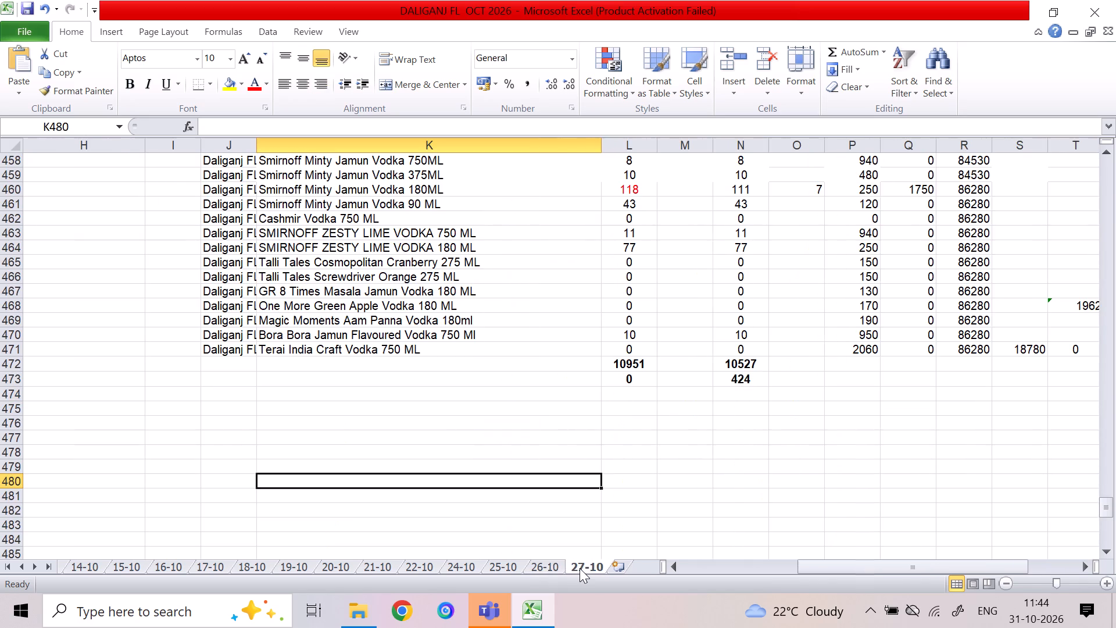
pyautogui.click(560, 564)
pyautogui.click(575, 569)
# Check the column L and N totals in row 472, the quantity-sold sum in N473 and the stock formulas above them.
pyautogui.click(606, 456)
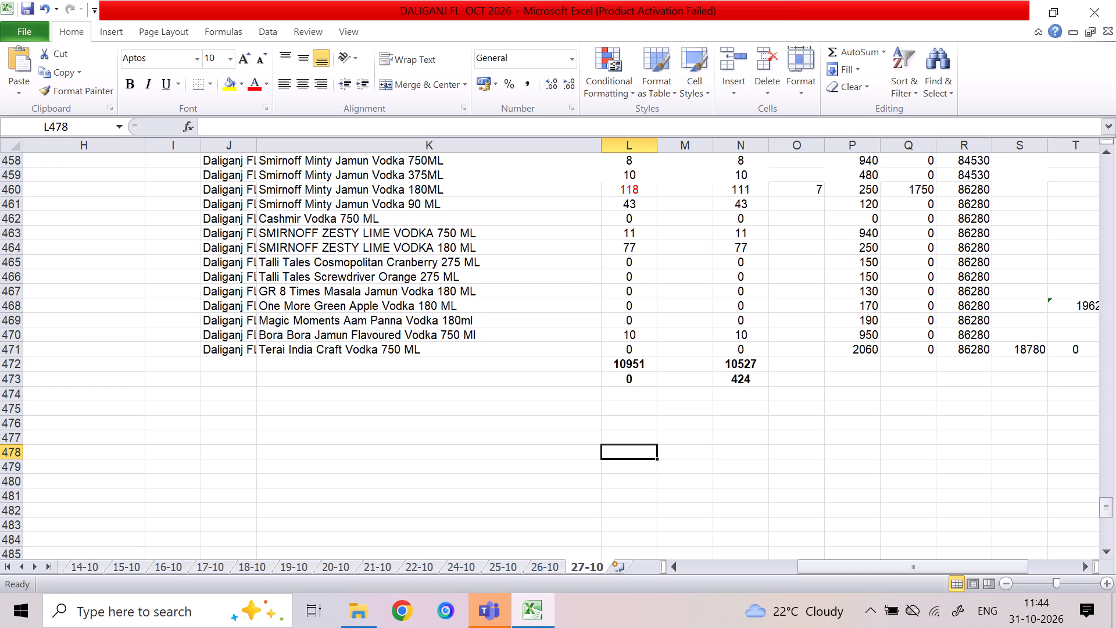
pyautogui.click(770, 359)
pyautogui.click(714, 358)
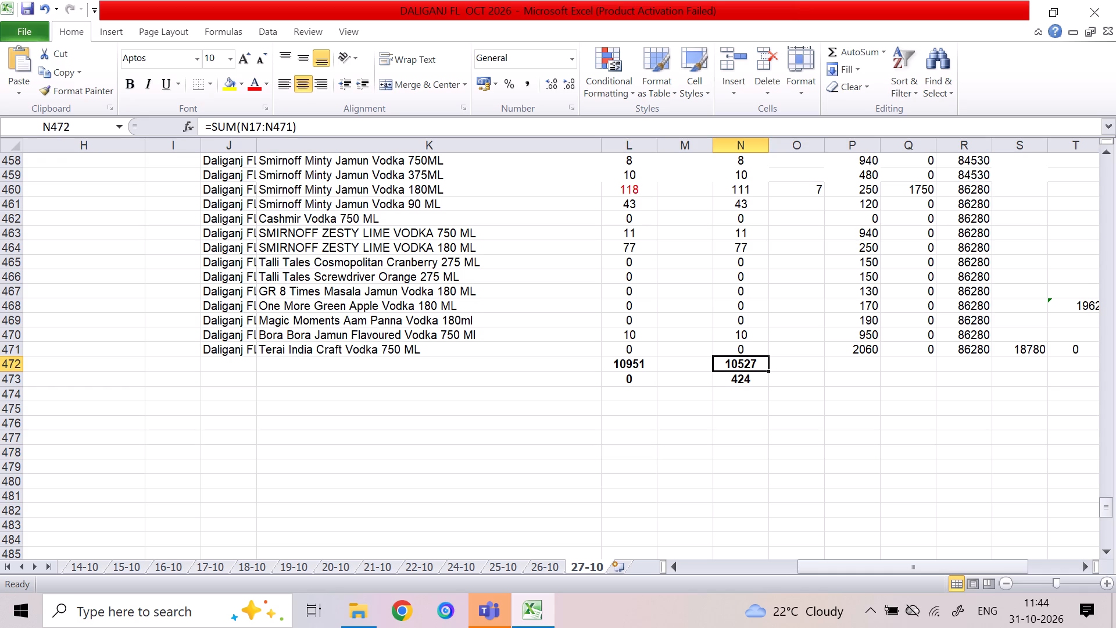
pyautogui.click(648, 356)
pyautogui.click(722, 364)
pyautogui.click(734, 381)
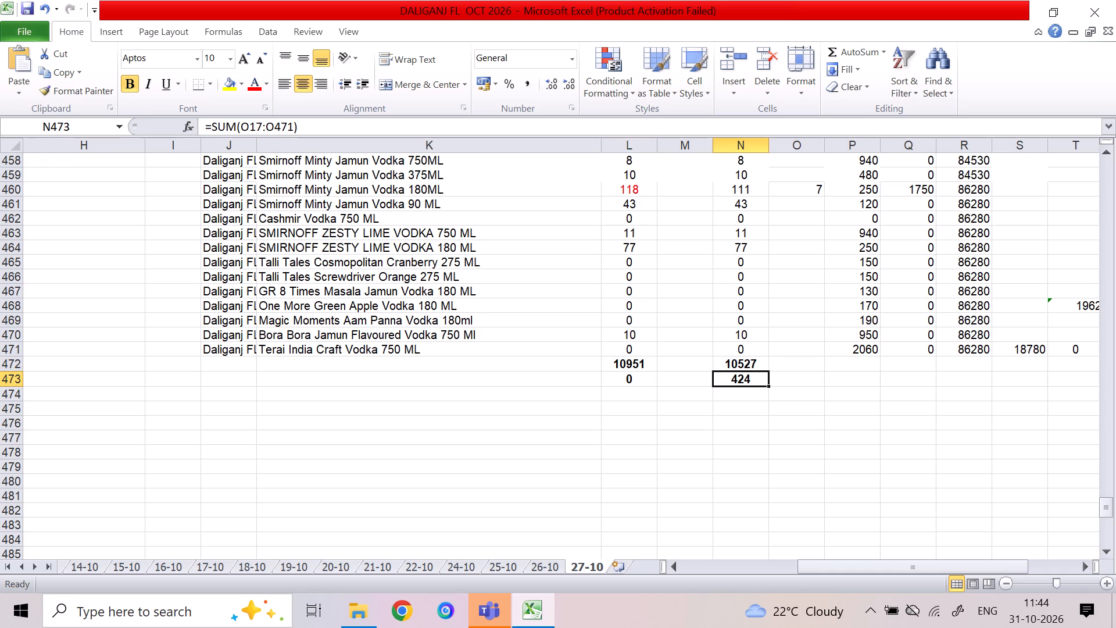
pyautogui.click(745, 251)
pyautogui.click(736, 317)
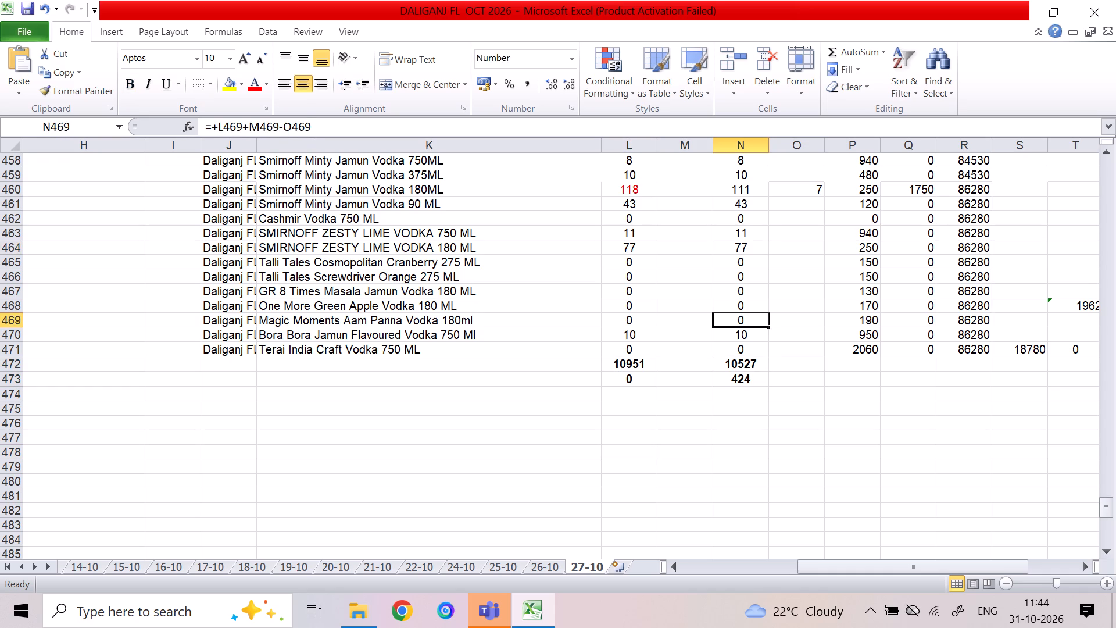
# Save the Daliganj FL October 2026 workbook after checking the 27-10 totals.
pyautogui.hotkey('ctrl', 's')
pyautogui.rightClick(557, 434)
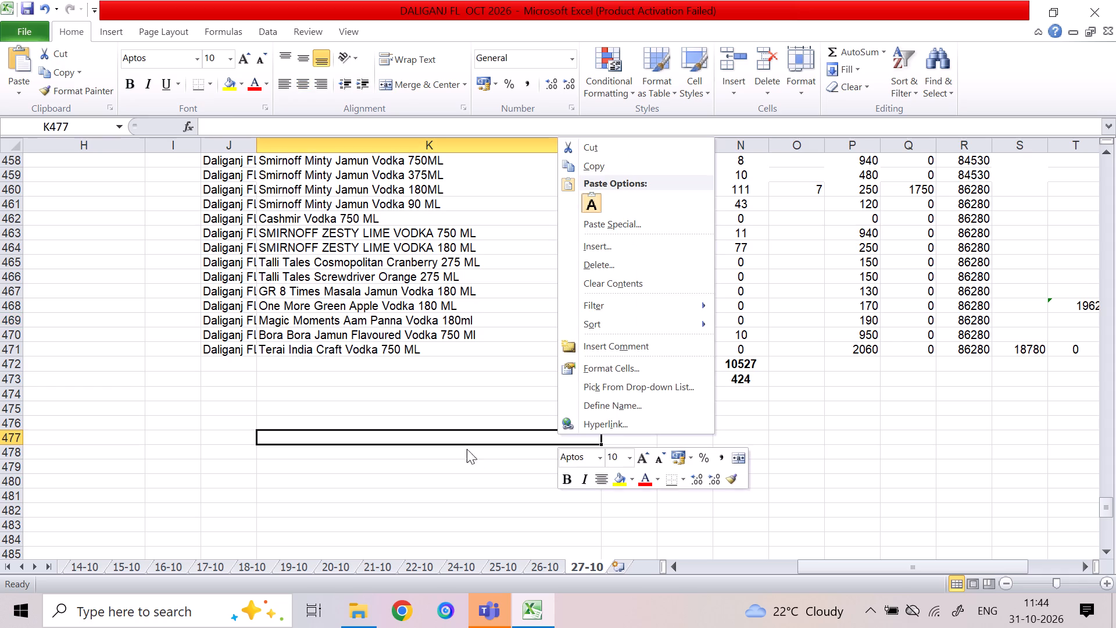
pyautogui.click(467, 449)
pyautogui.click(463, 401)
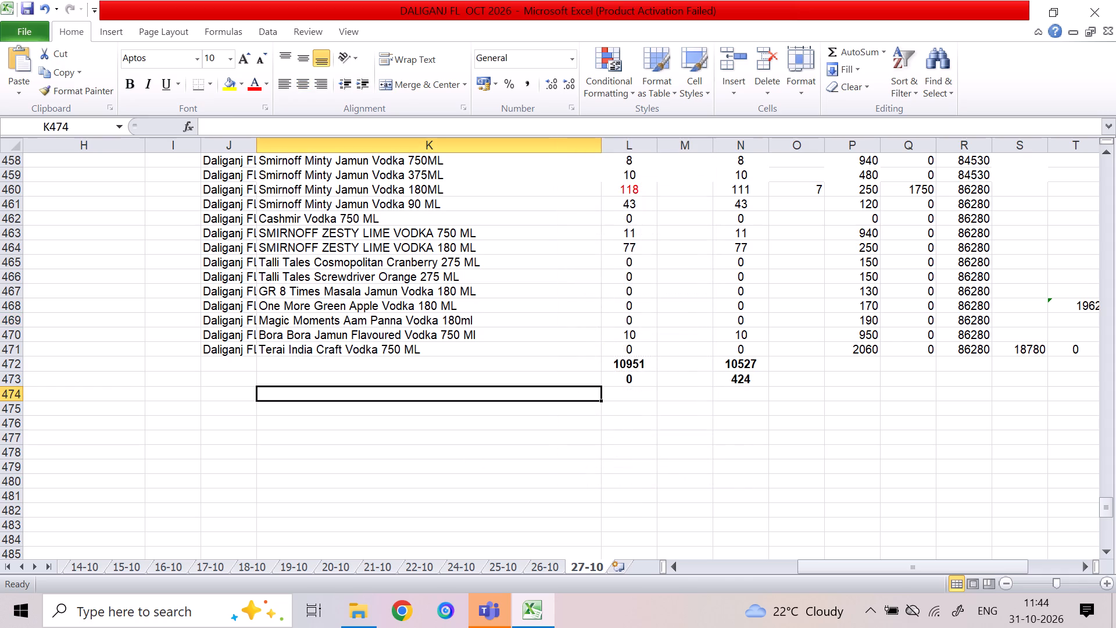
pyautogui.hotkey('ctrl', 's')
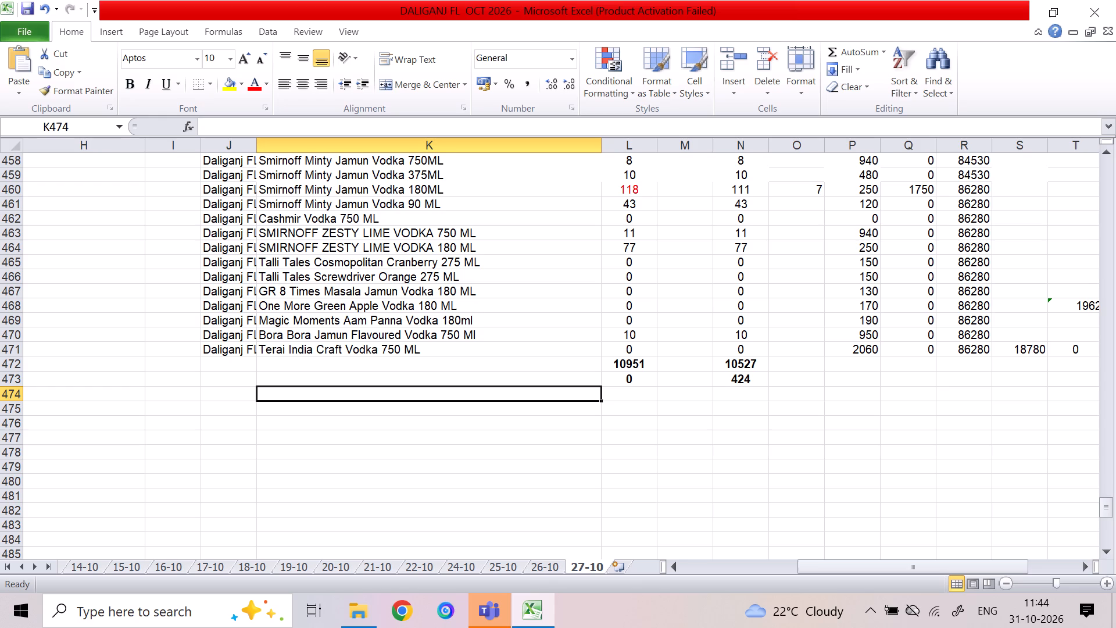